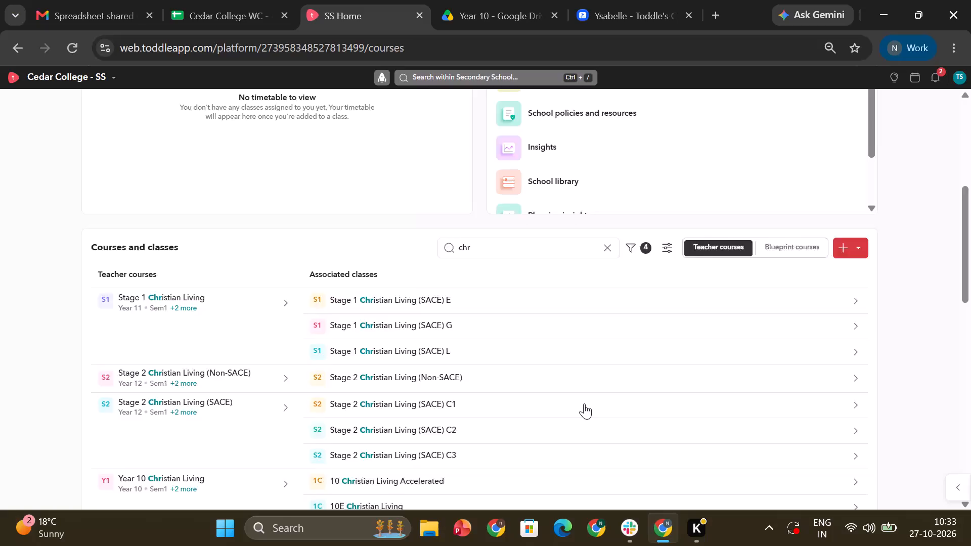
Filter the teacher courses matching "chr" by grade so that only Year 10 is included.
scroll(584, 403, up, 3)
click(928, 288)
scroll(937, 299, down, 2)
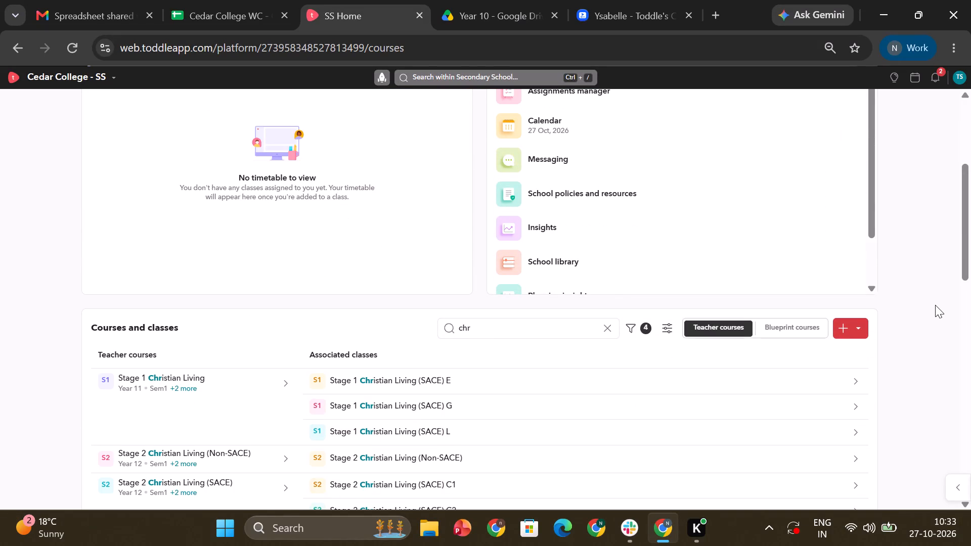
scroll(935, 305, down, 1)
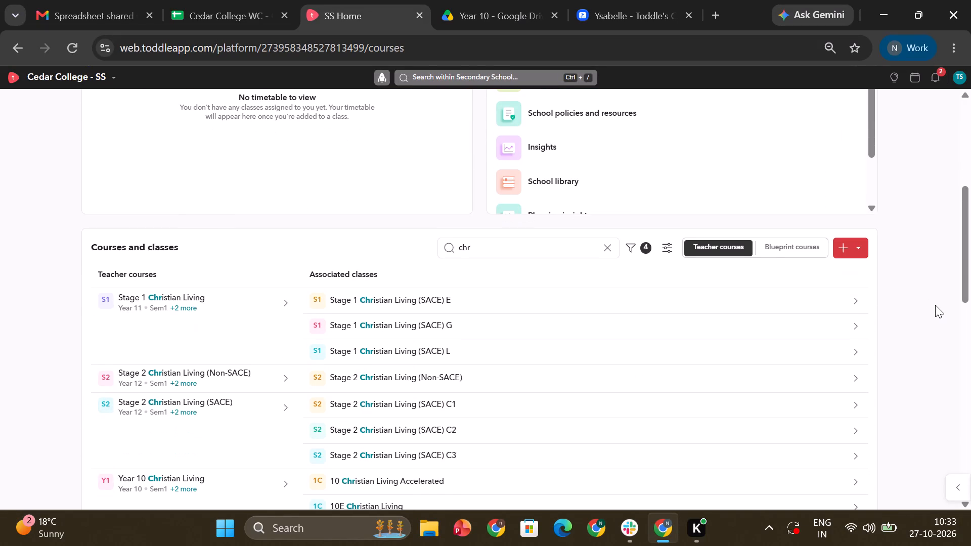
click(640, 247)
click(404, 302)
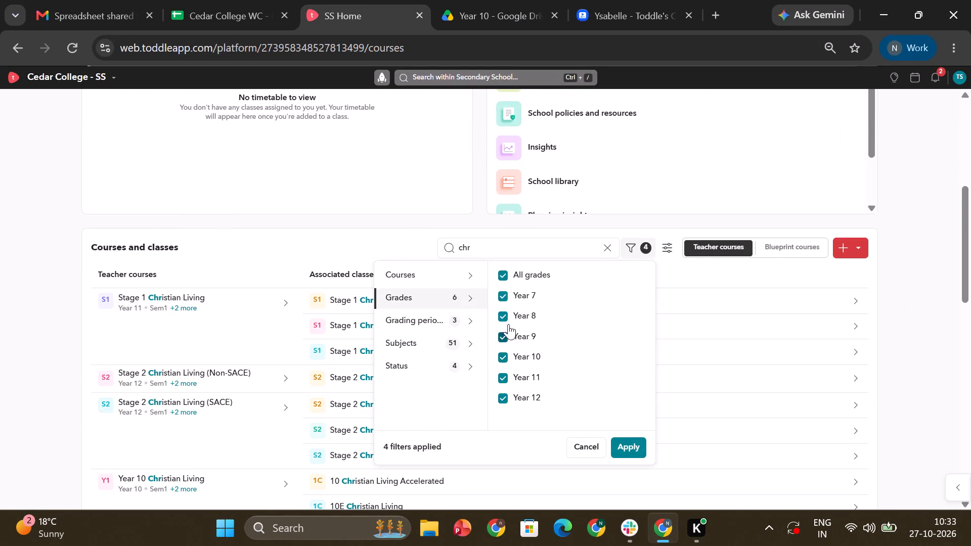
click(507, 275)
click(501, 355)
click(624, 447)
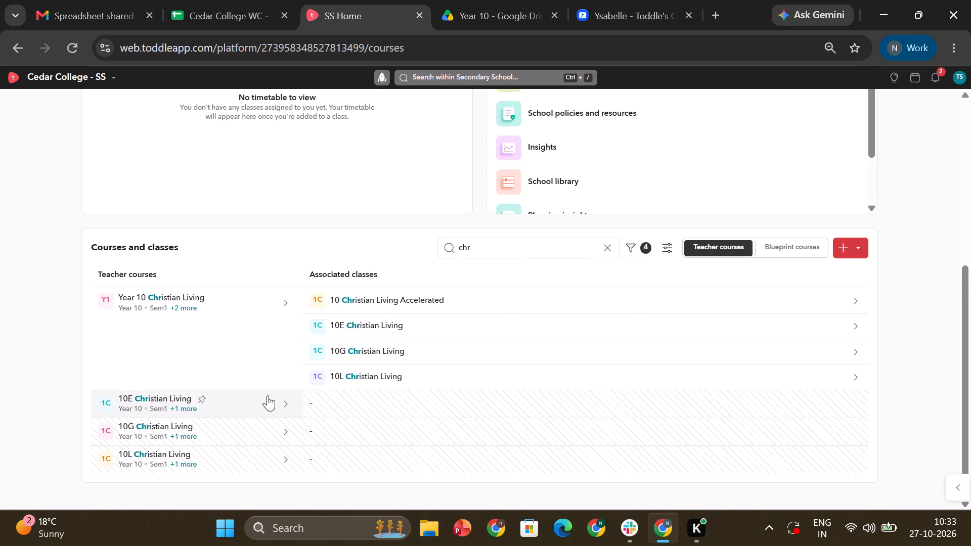
Open the Year 10 Christian Living course and look over the unit cards in its course plan.
click(172, 293)
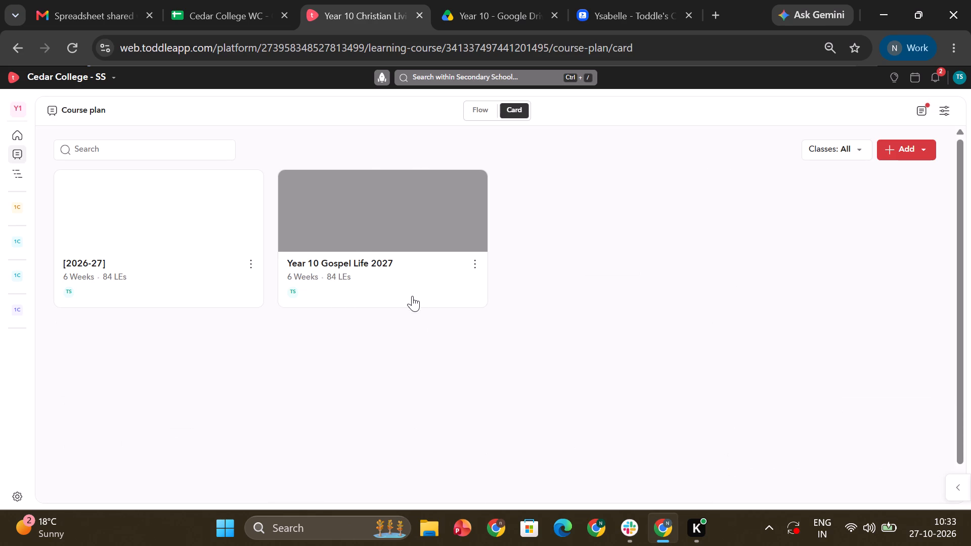
scroll(367, 363, down, 2)
scroll(367, 363, up, 1)
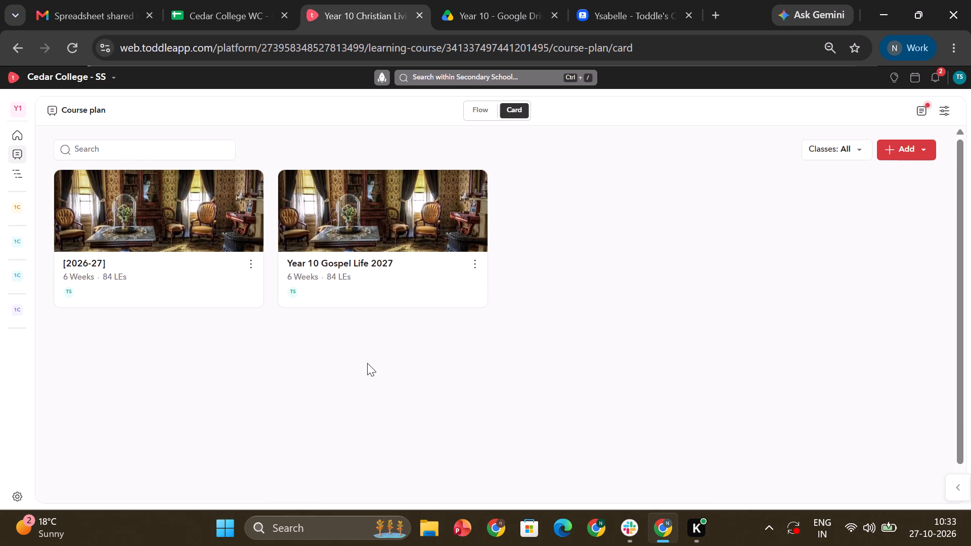
scroll(370, 365, up, 3)
Switch to Google Drive, open the folder "Term 1 - The Cross-Gospel 2023 copy" and examine its list of files.
click(461, 0)
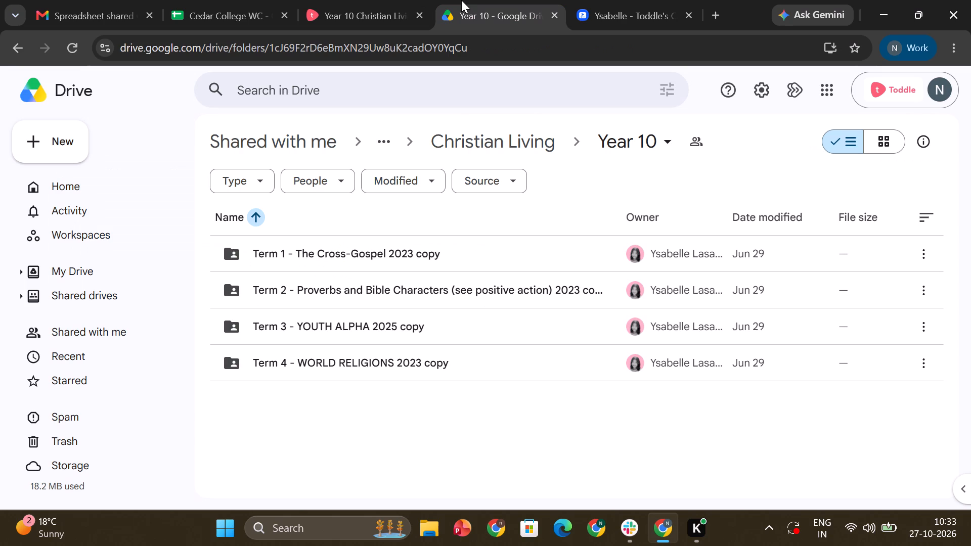
double_click(379, 261)
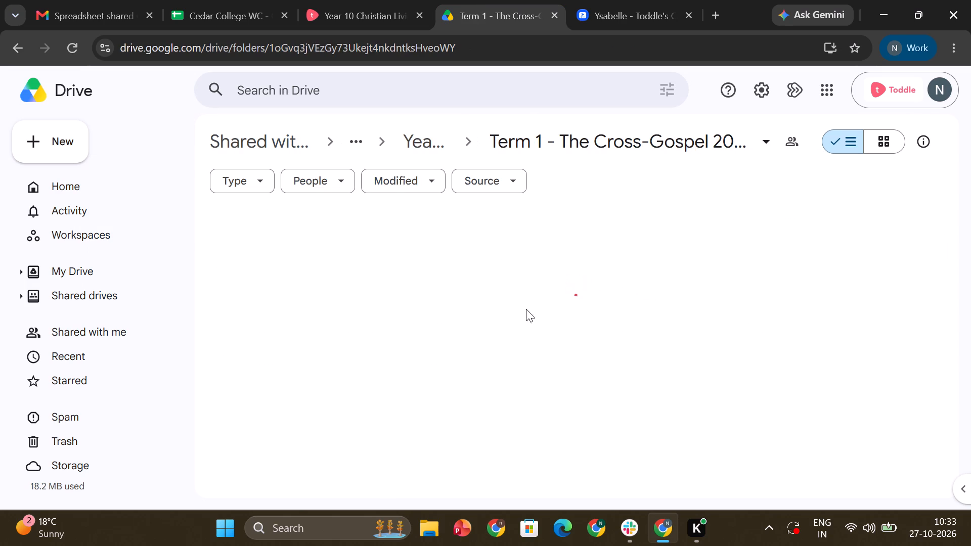
scroll(460, 412, down, 6)
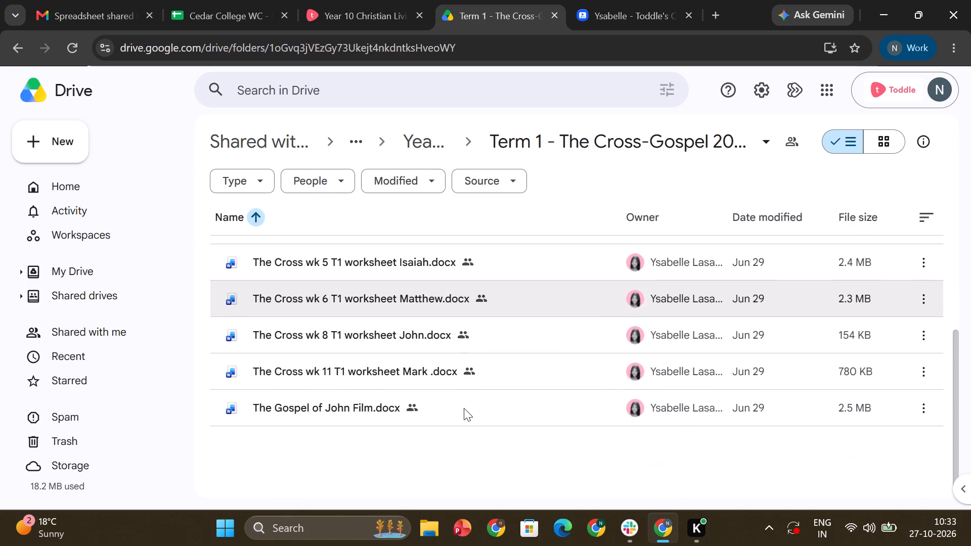
scroll(464, 407, down, 3)
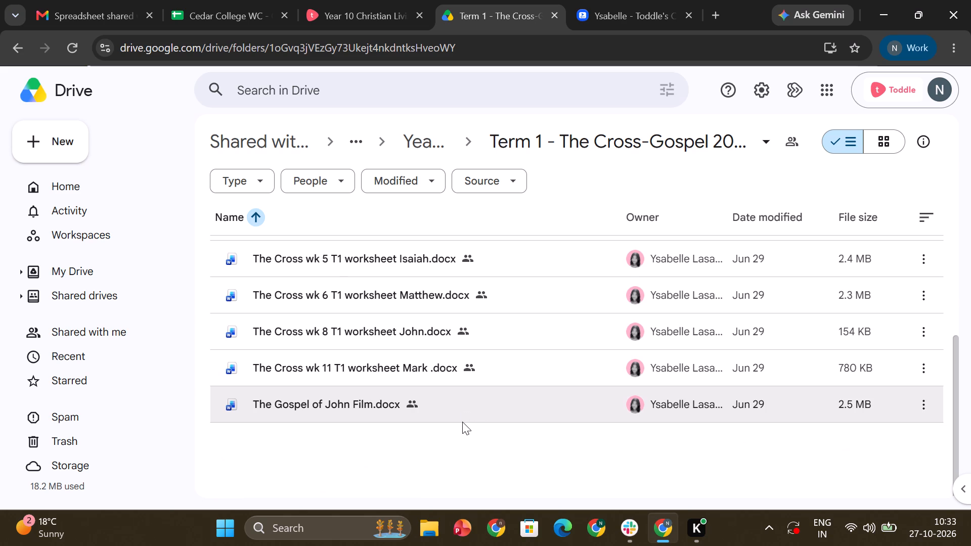
scroll(463, 422, up, 5)
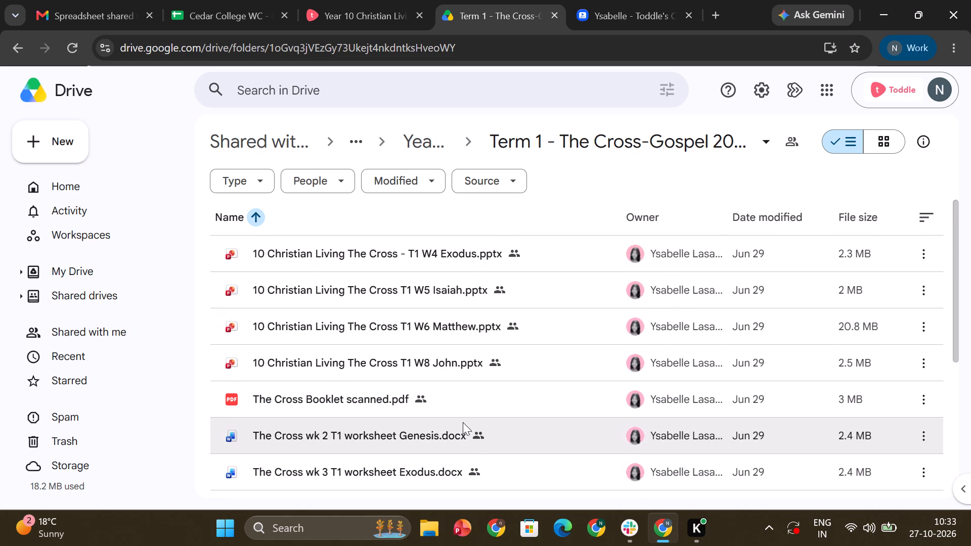
scroll(463, 422, up, 5)
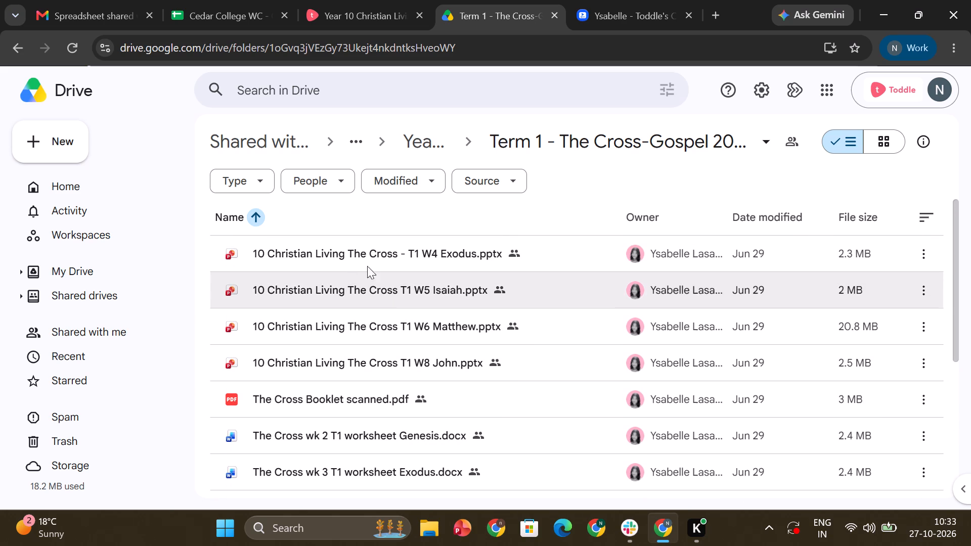
scroll(381, 370, down, 1)
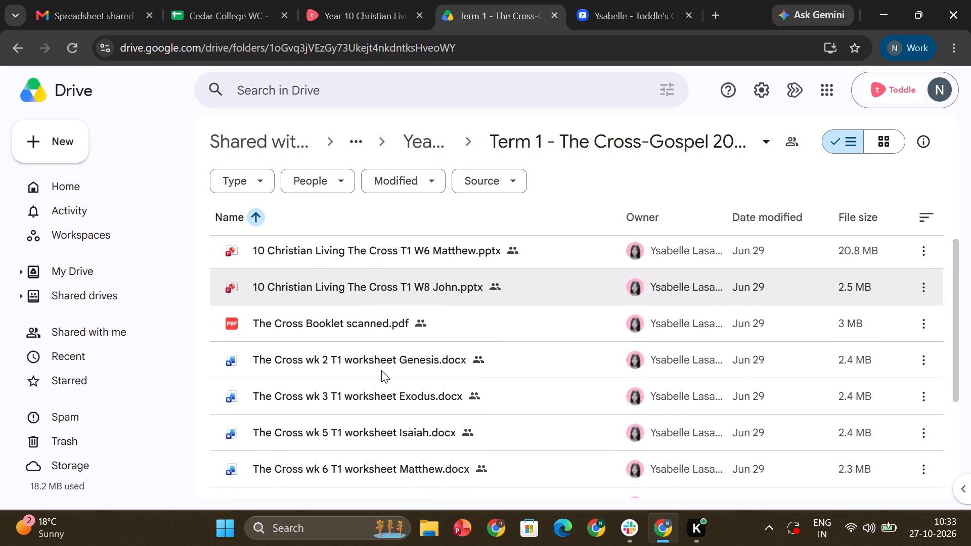
scroll(460, 359, down, 3)
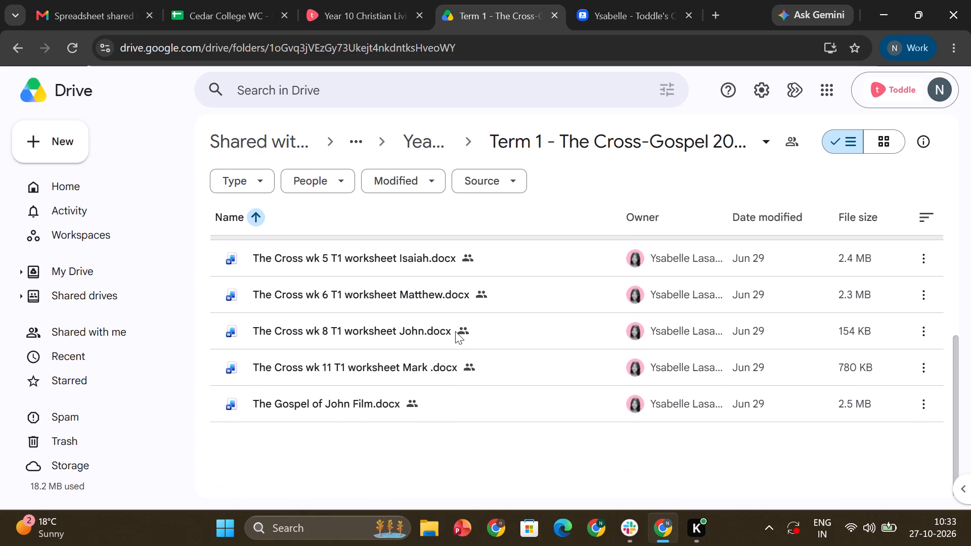
scroll(455, 331, down, 1)
Open "The Gospel of John Film.docx" and look through its content.
double_click(355, 405)
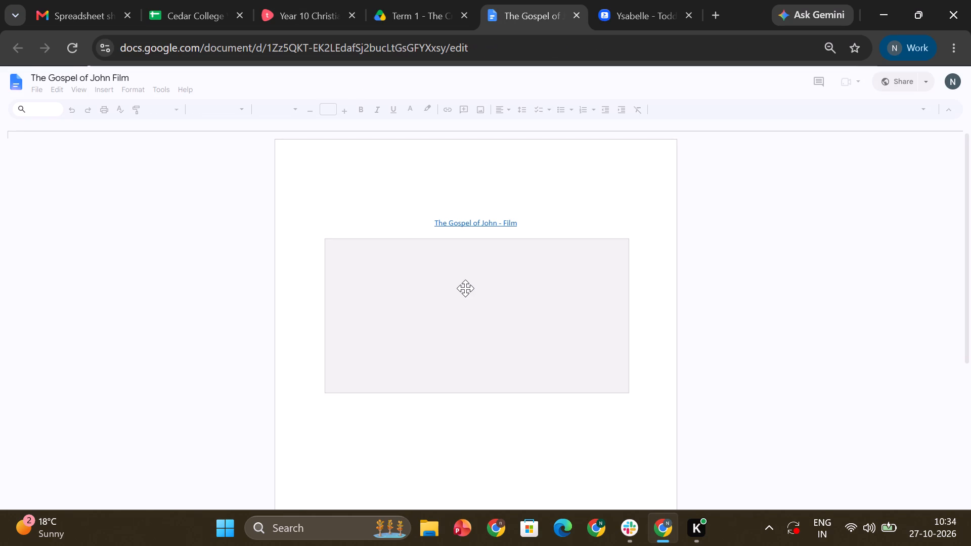
scroll(467, 283, down, 12)
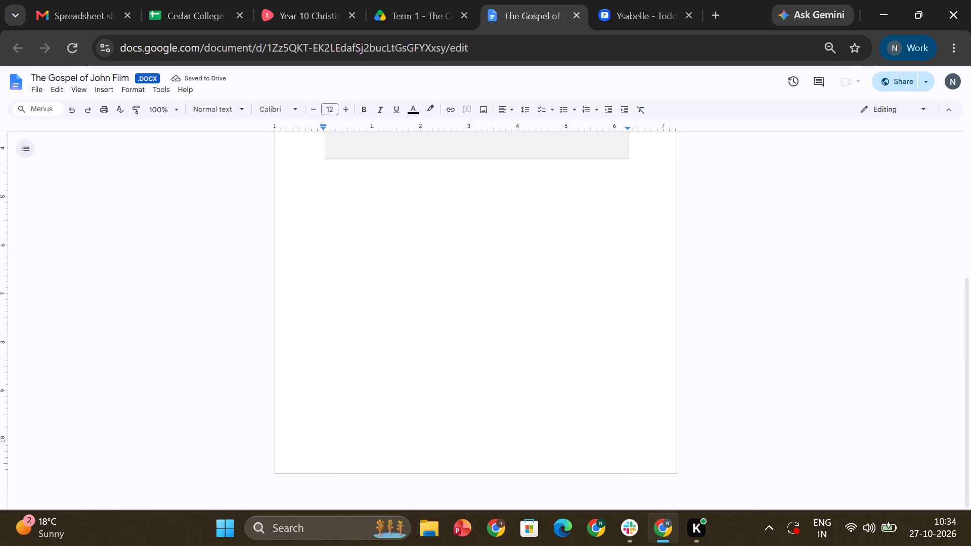
scroll(471, 286, up, 4)
scroll(472, 287, down, 6)
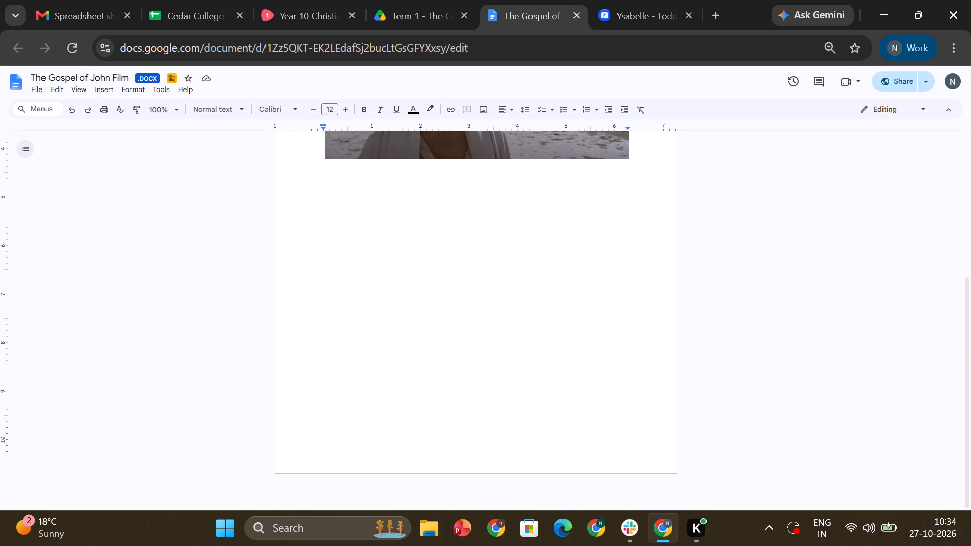
scroll(475, 287, up, 3)
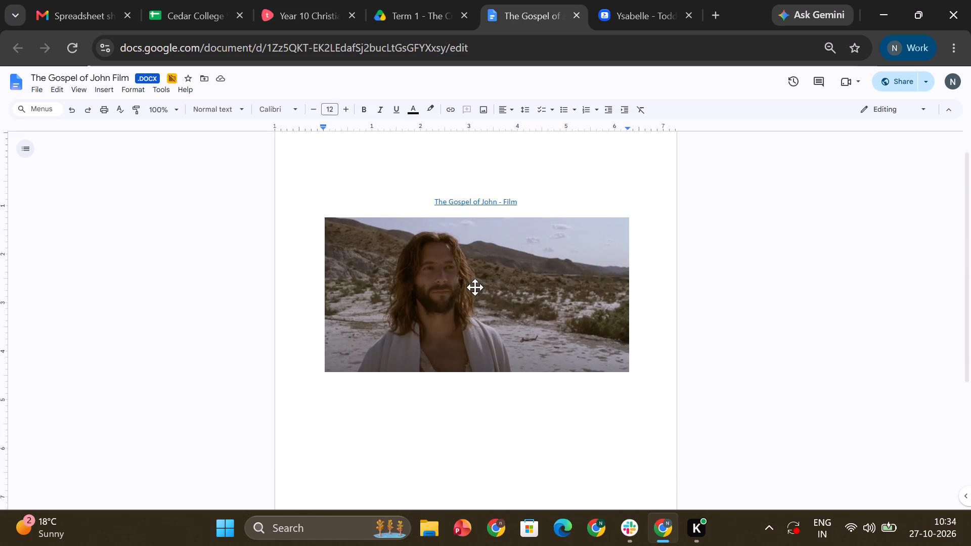
scroll(475, 287, up, 3)
scroll(475, 287, down, 7)
scroll(475, 287, up, 8)
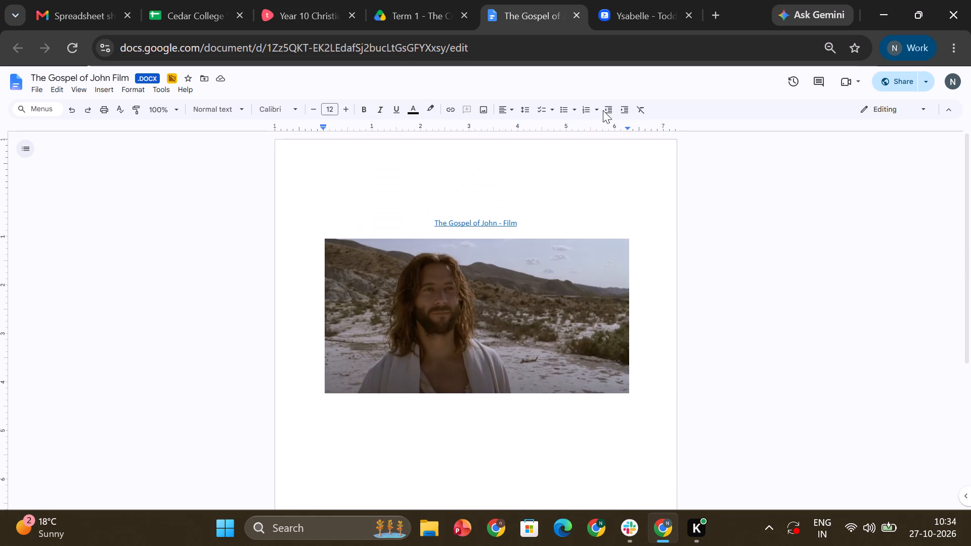
Return to the Term 1 folder in Google Drive and review its presentations, booklet and weekly worksheets again.
click(419, 0)
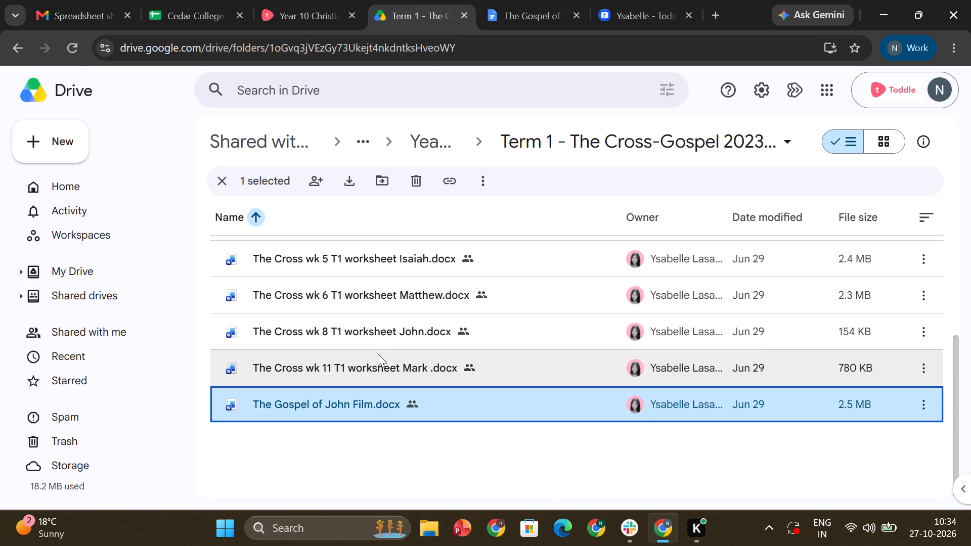
scroll(383, 372, up, 1)
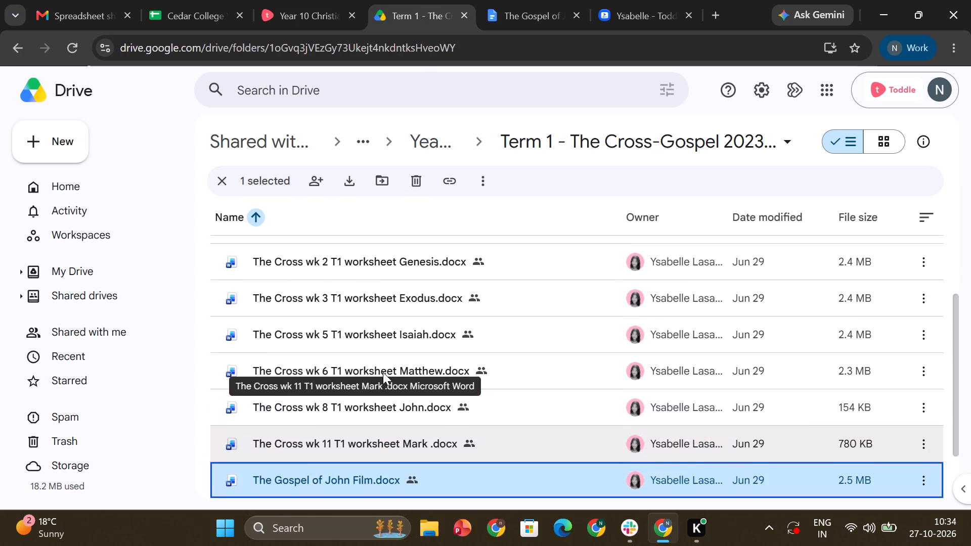
scroll(383, 372, up, 5)
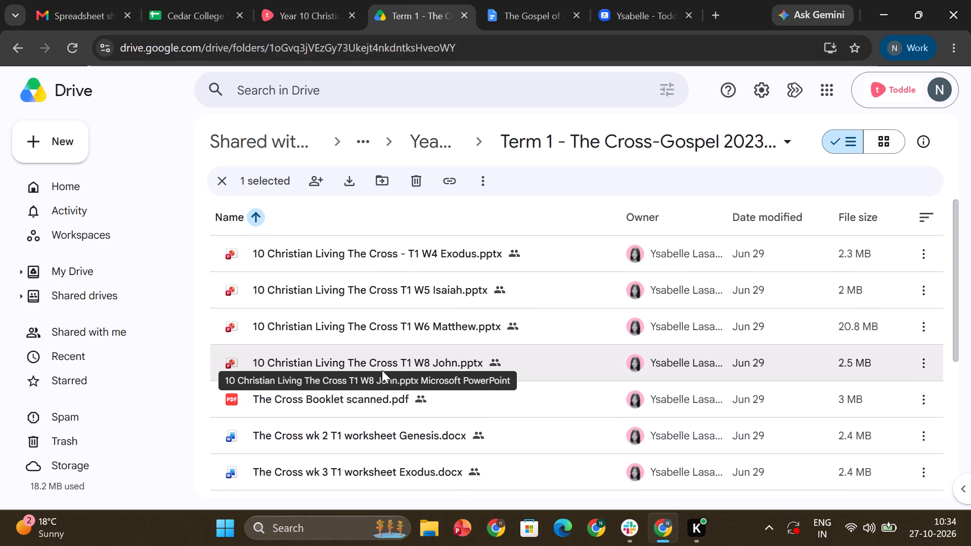
scroll(376, 375, up, 2)
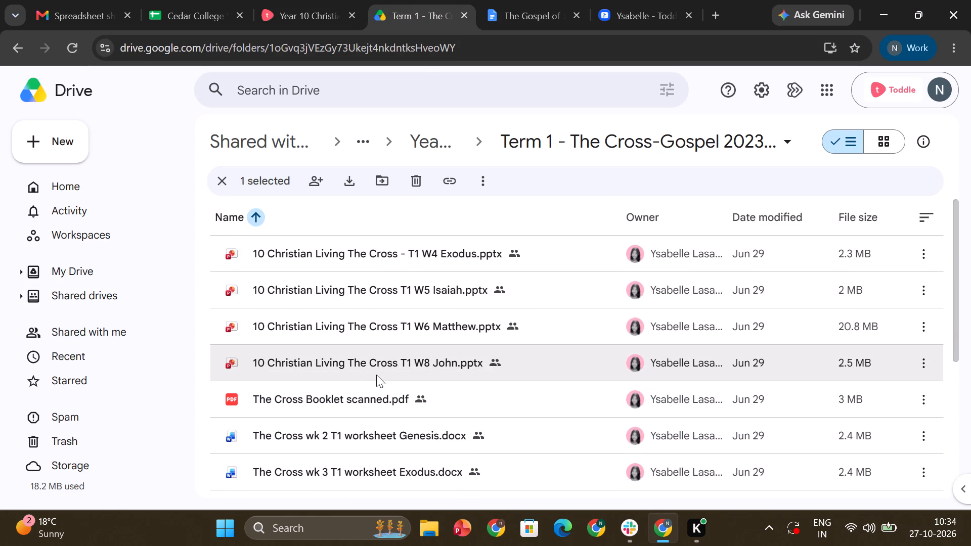
scroll(376, 375, down, 1)
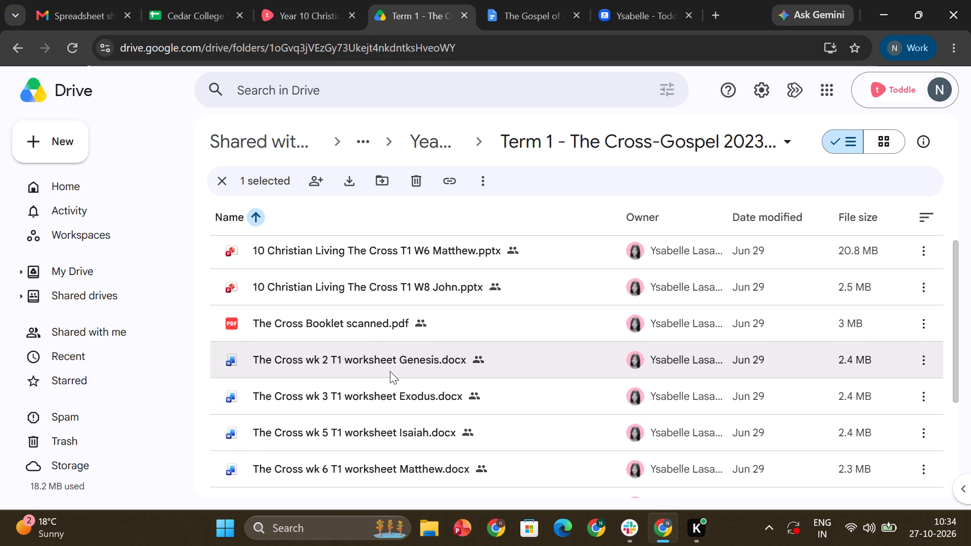
scroll(398, 363, down, 3)
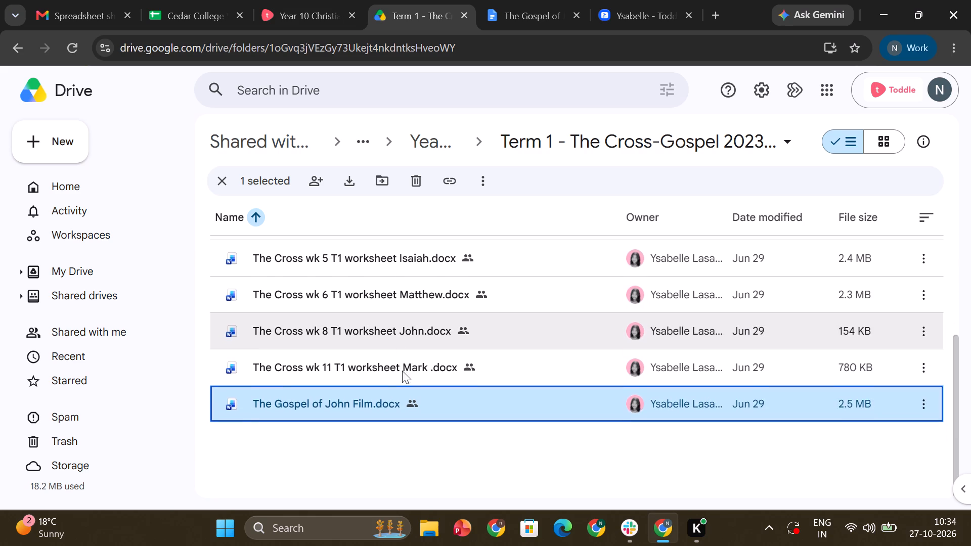
scroll(401, 337, up, 4)
Go back up to the Data Migration - OneDrive folder and open 7-10, Drama, Year 7, "1. Character".
click(447, 135)
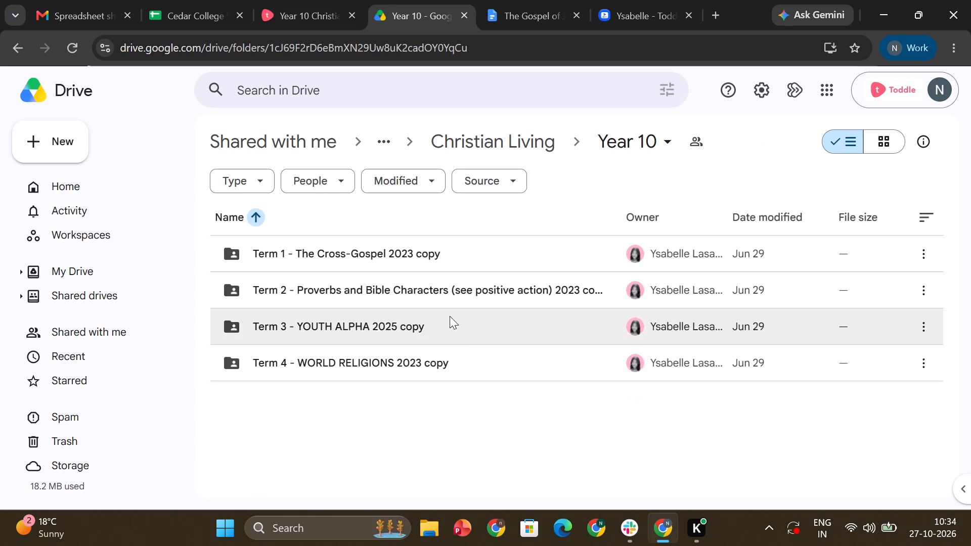
click(458, 149)
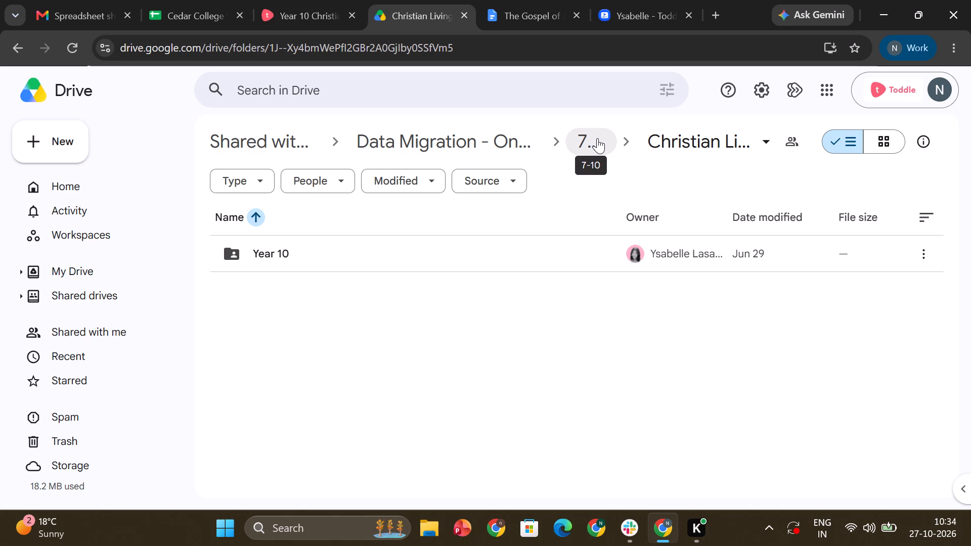
click(488, 140)
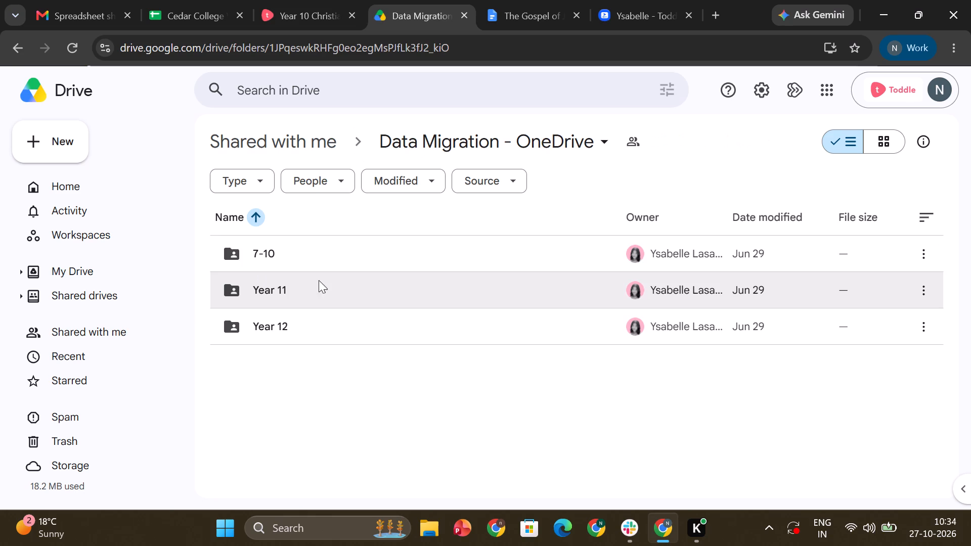
double_click(307, 256)
double_click(281, 291)
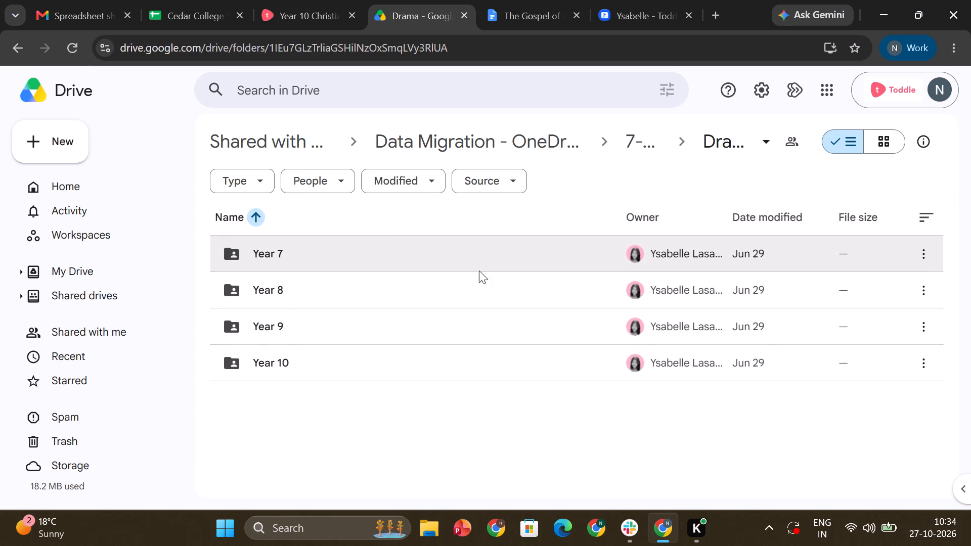
double_click(364, 254)
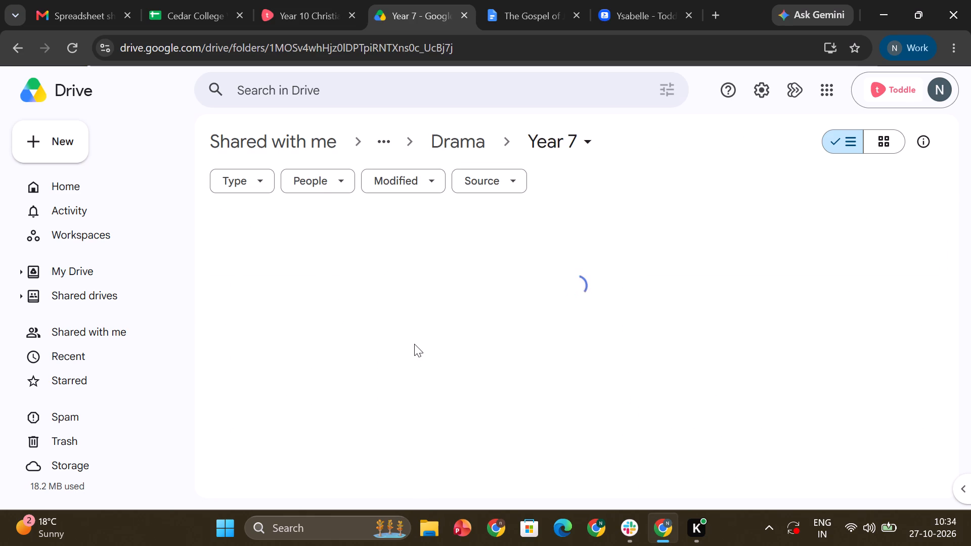
double_click(317, 257)
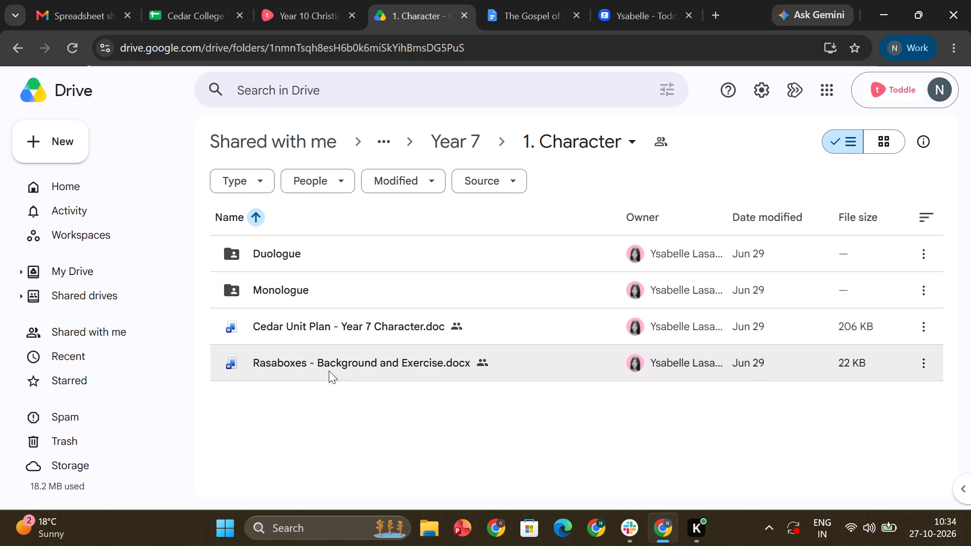
Open "Cedar Unit Plan - Year 7 Character.doc" and examine its standards, weekly lesson content, assessments and God's Big Story section.
double_click(380, 333)
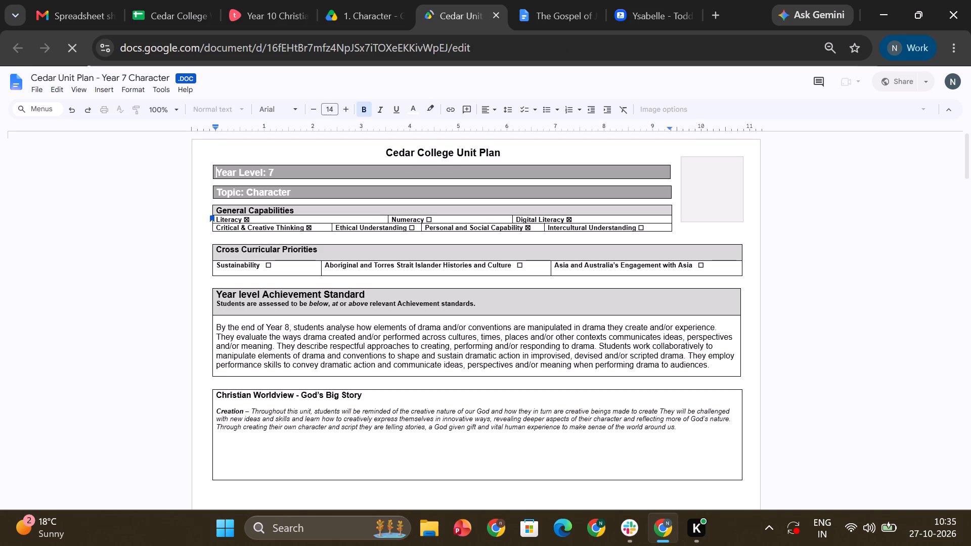
scroll(413, 283, down, 7)
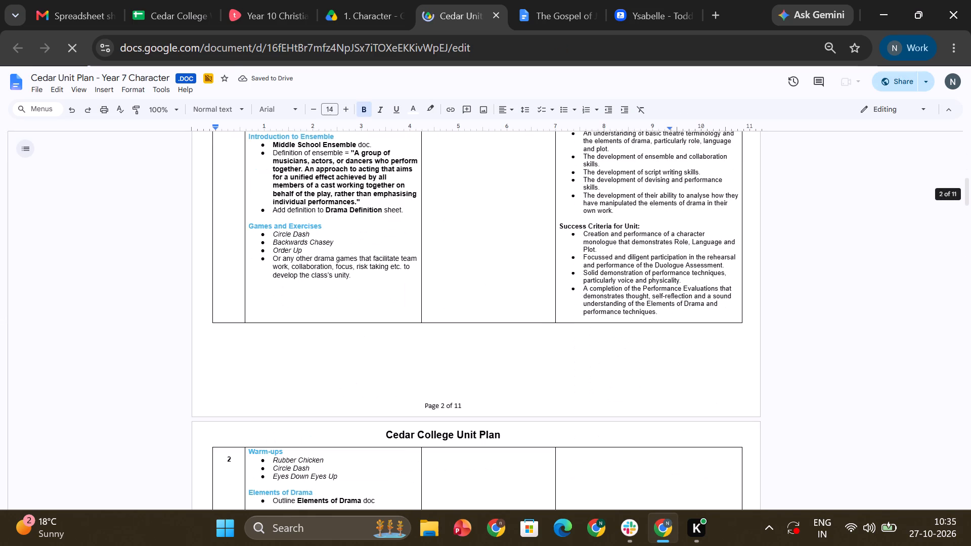
scroll(413, 282, up, 3)
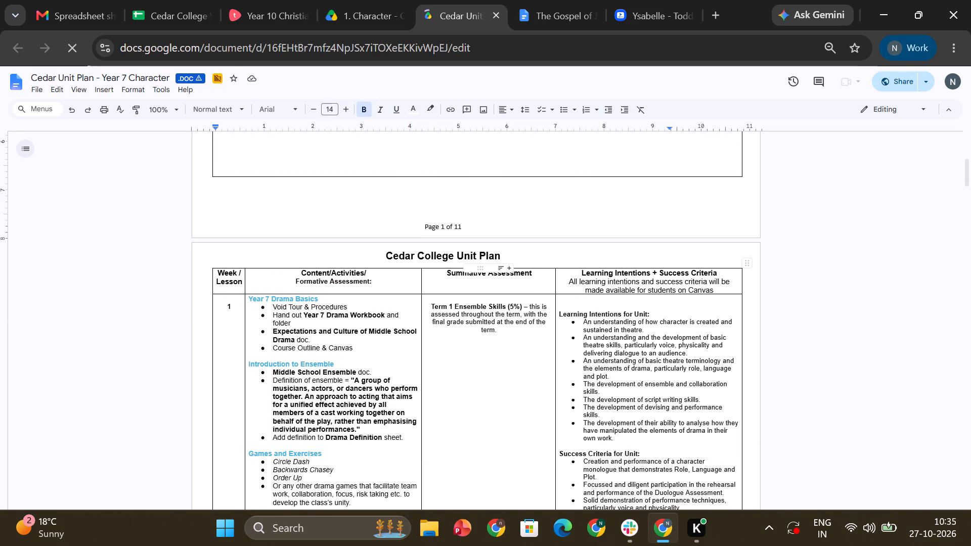
scroll(419, 292, down, 4)
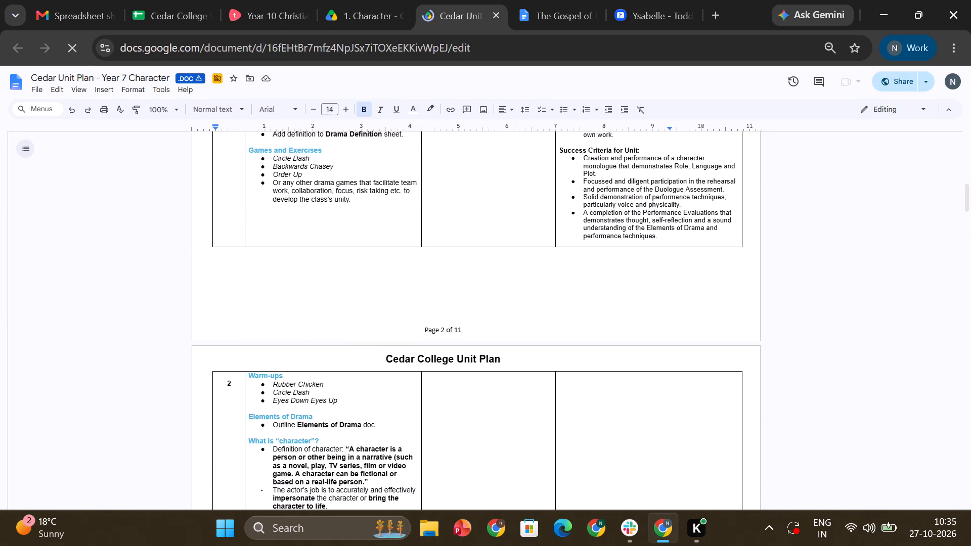
scroll(431, 296, down, 6)
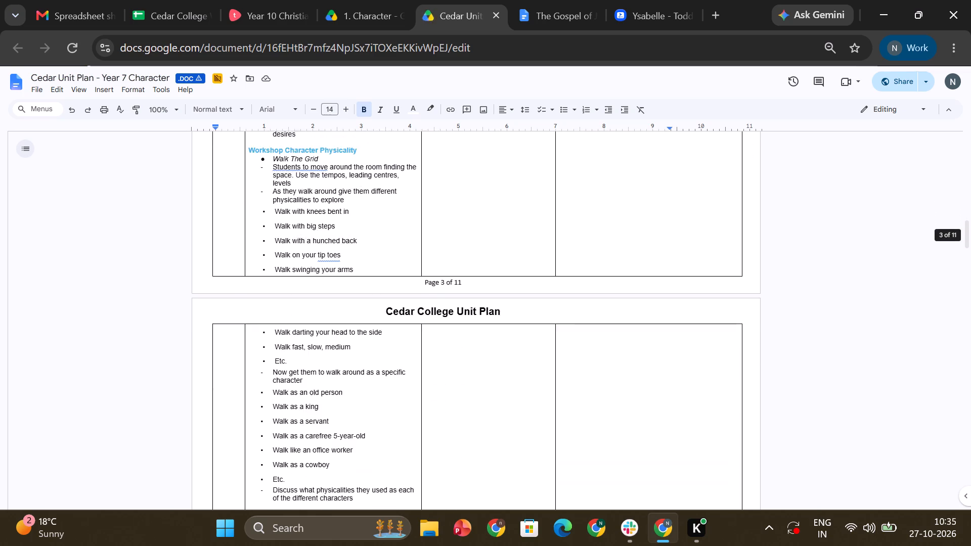
scroll(432, 295, down, 7)
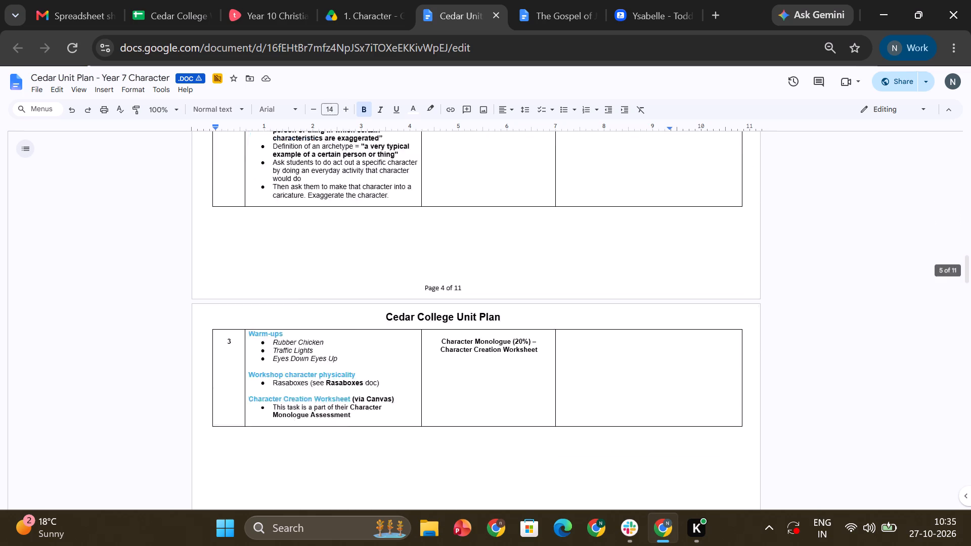
scroll(432, 295, down, 5)
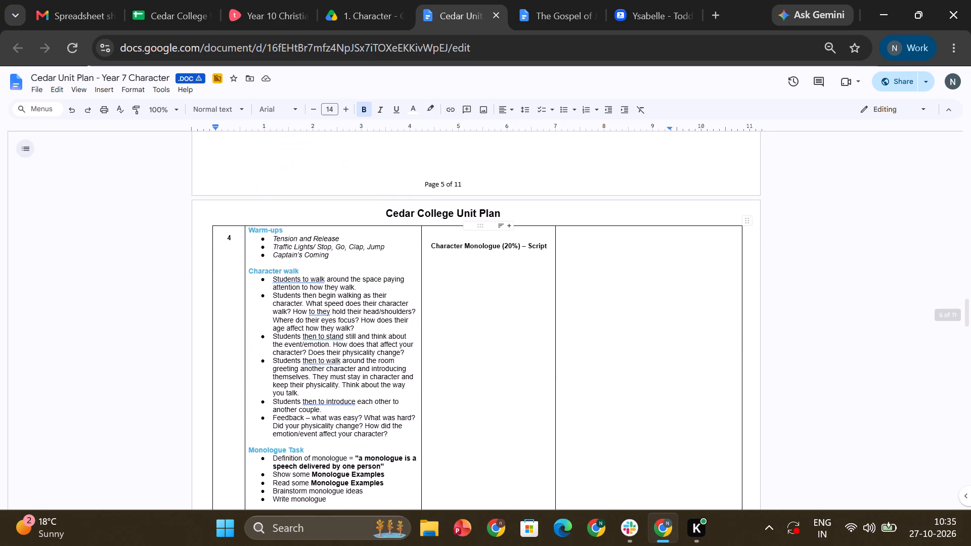
scroll(432, 295, down, 5)
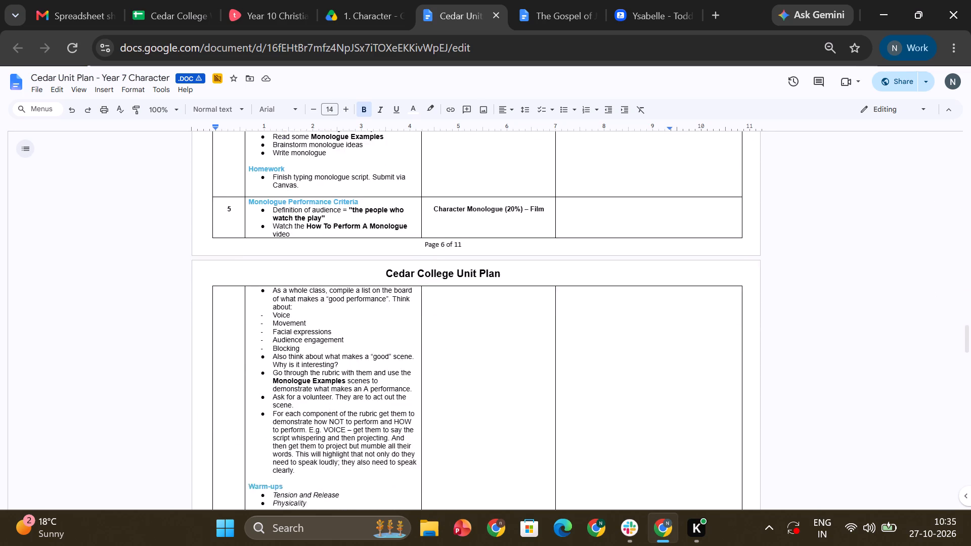
scroll(433, 295, down, 8)
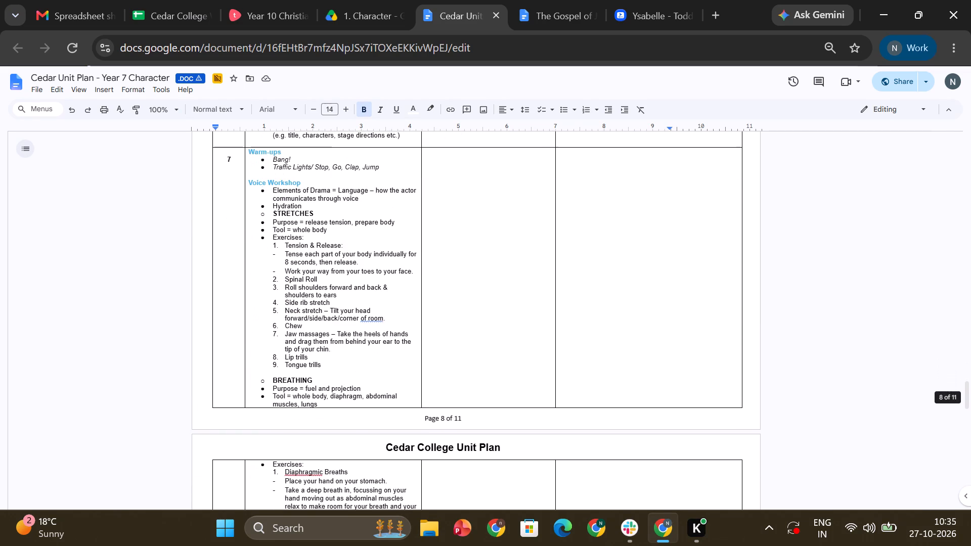
scroll(433, 295, down, 12)
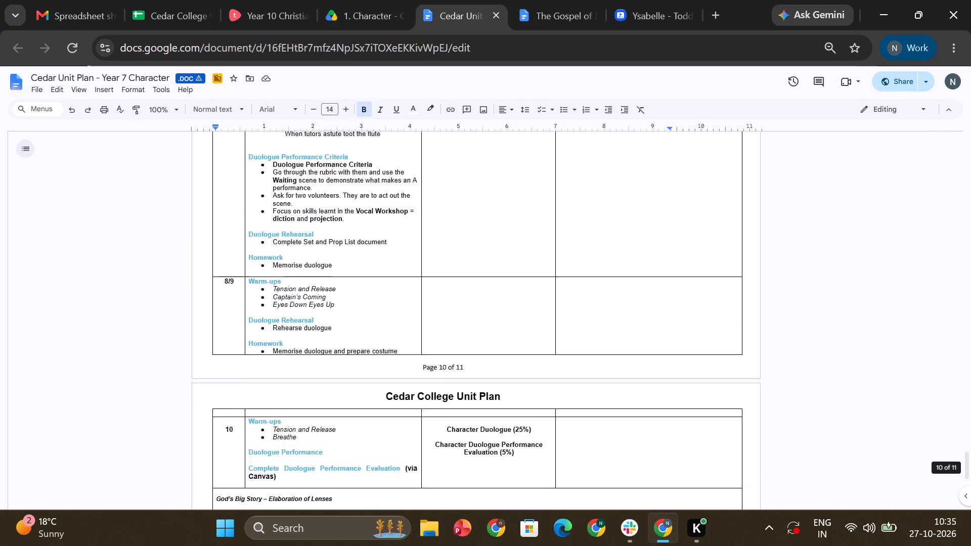
scroll(433, 295, down, 7)
scroll(433, 295, up, 3)
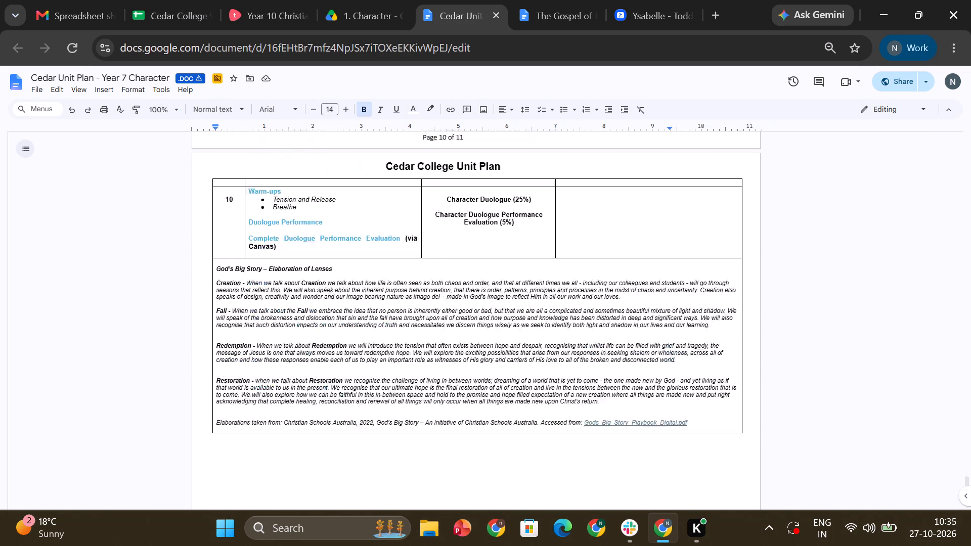
scroll(433, 295, up, 20)
scroll(433, 295, up, 9)
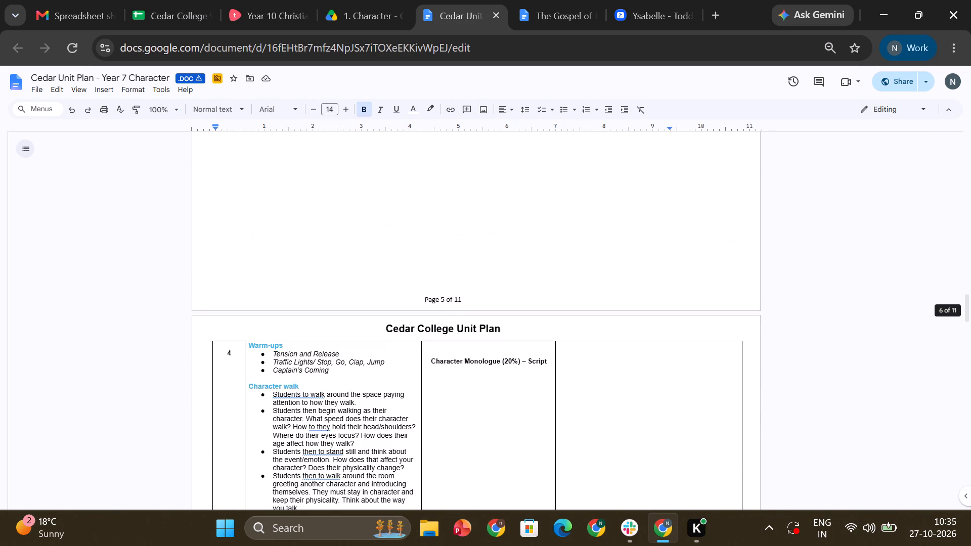
scroll(435, 312, up, 20)
scroll(435, 312, up, 9)
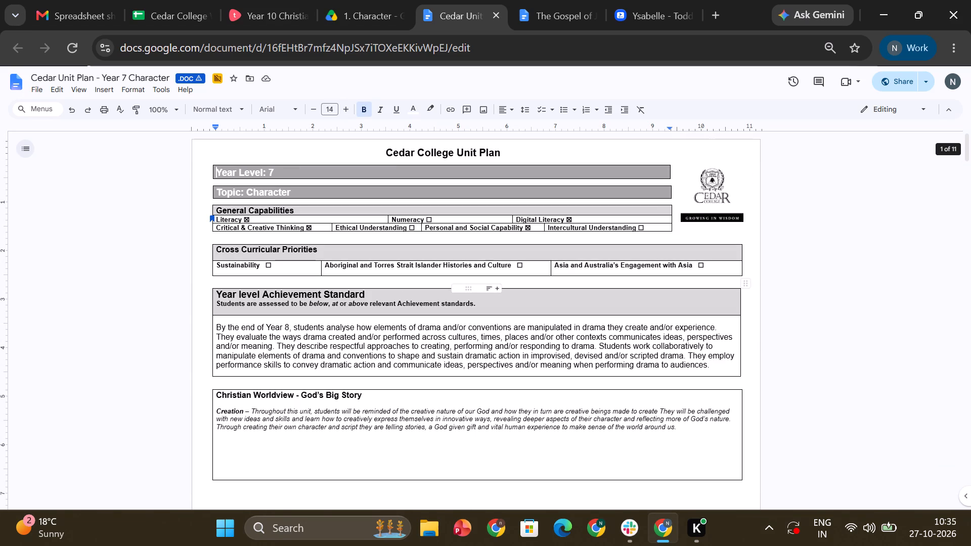
scroll(433, 308, up, 4)
Return to the "1. Character" folder in Google Drive, open "Rasaboxes - Background and Exercise.docx" and read through its content.
click(368, 0)
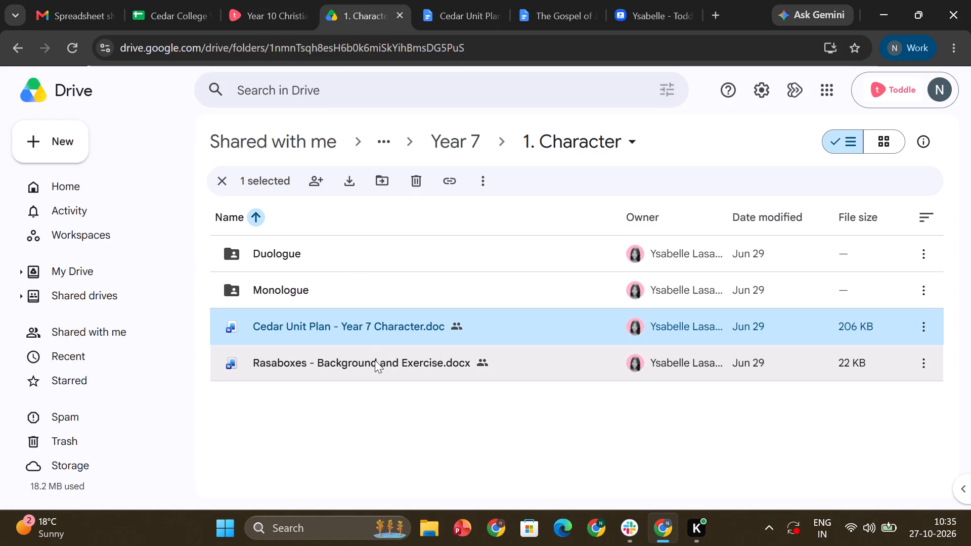
double_click(374, 362)
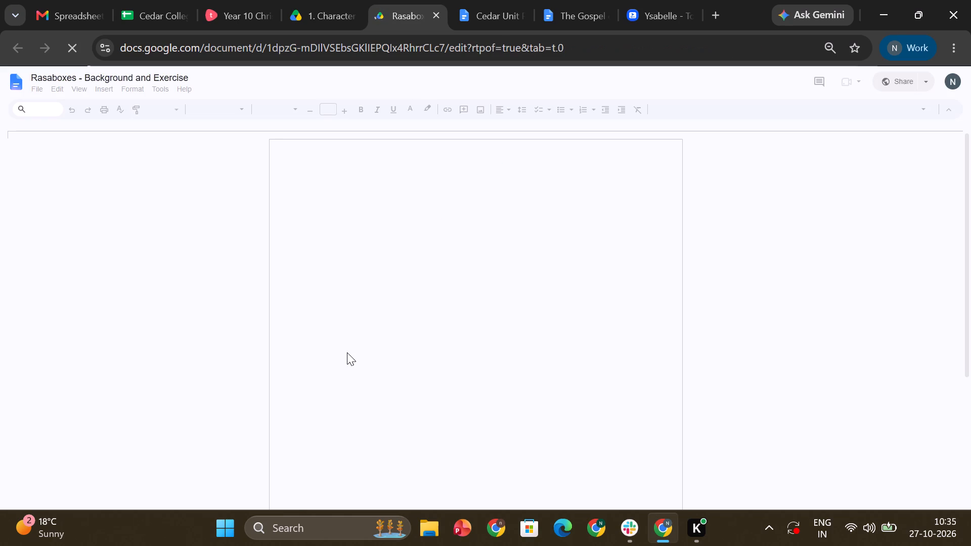
scroll(429, 314, down, 10)
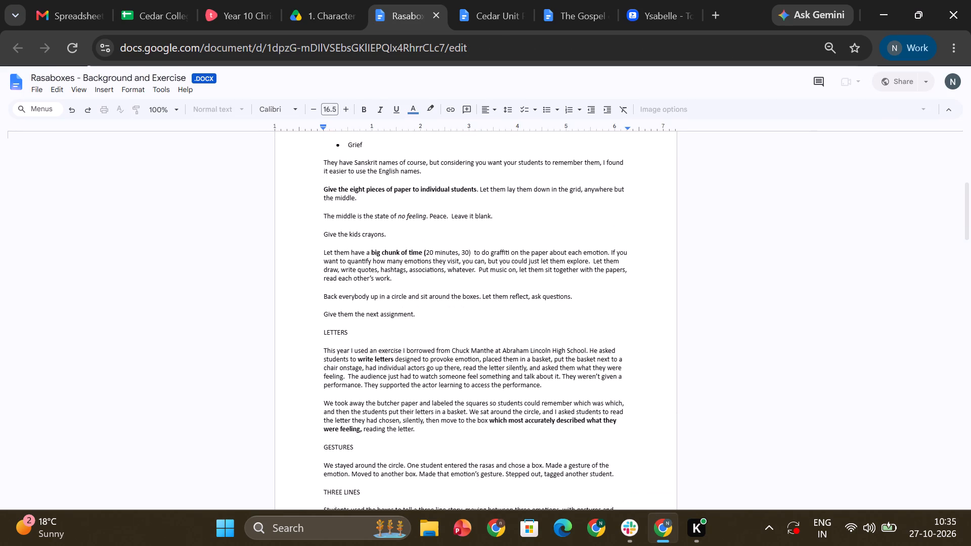
scroll(430, 314, down, 18)
scroll(430, 314, up, 7)
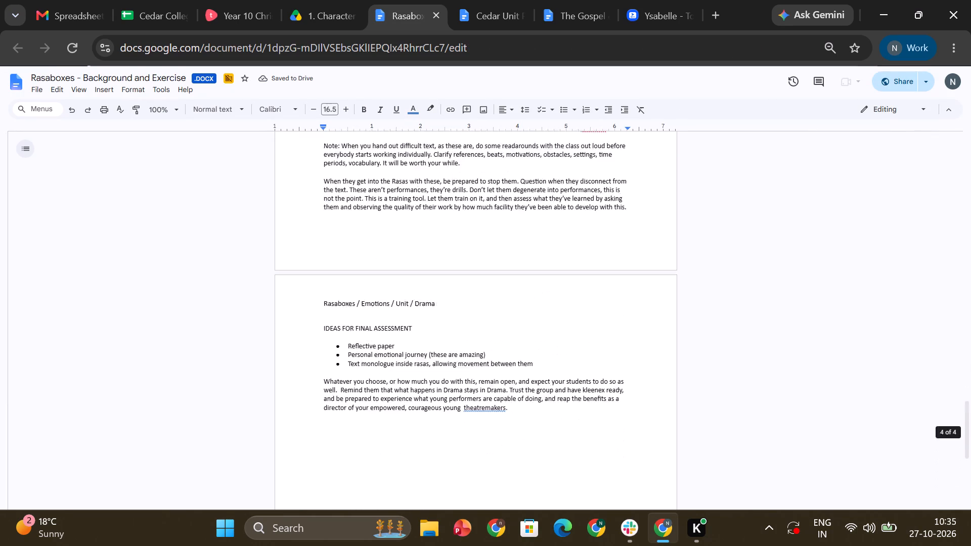
scroll(430, 314, up, 20)
scroll(430, 314, up, 3)
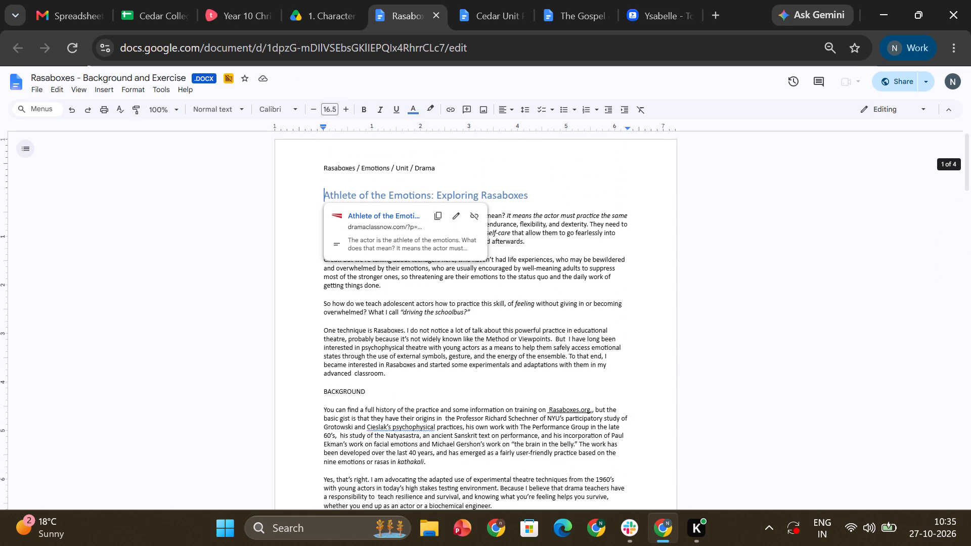
click(802, 300)
scroll(506, 312, down, 1)
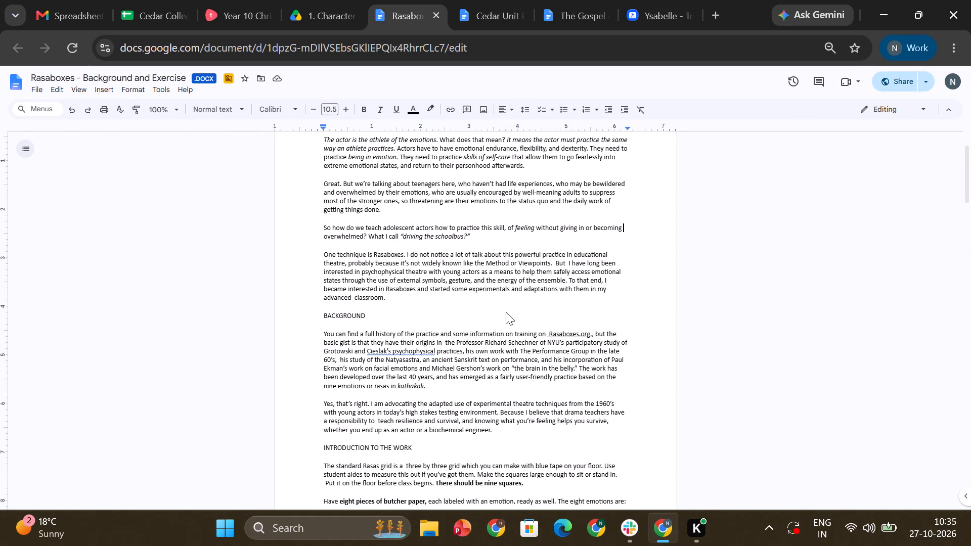
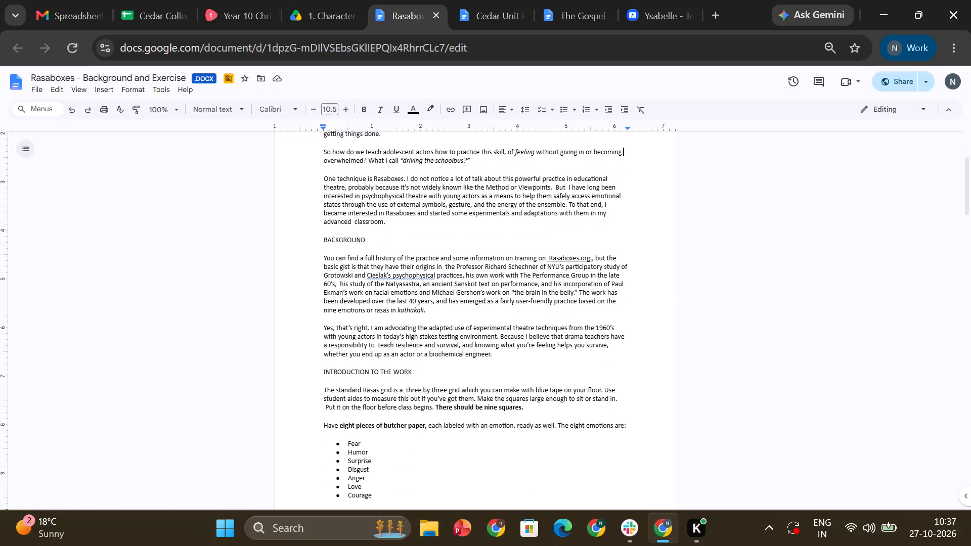
Finish with the Rasaboxes document, return to the "1. Character" folder in Google Drive and check the contents of its Duologue folder.
scroll(516, 363, up, 8)
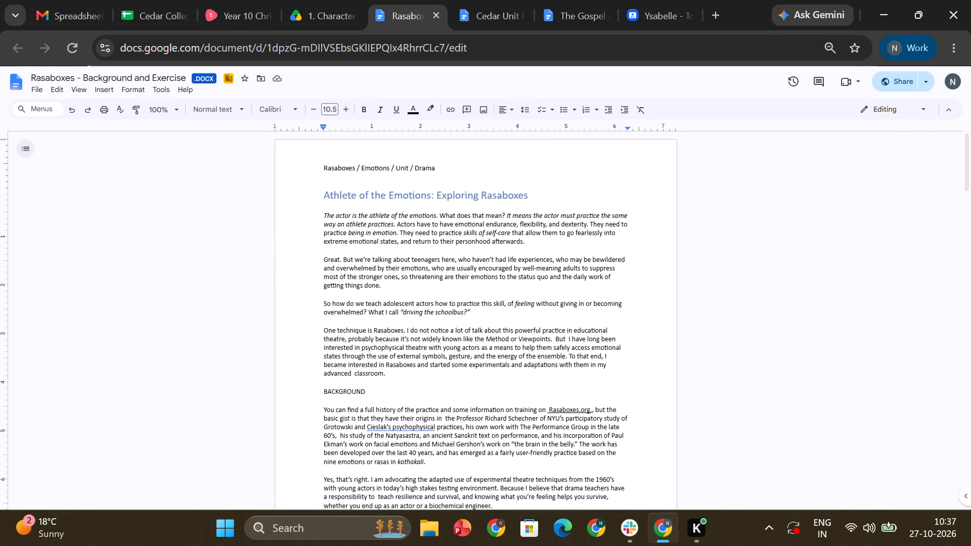
scroll(556, 363, up, 2)
click(323, 6)
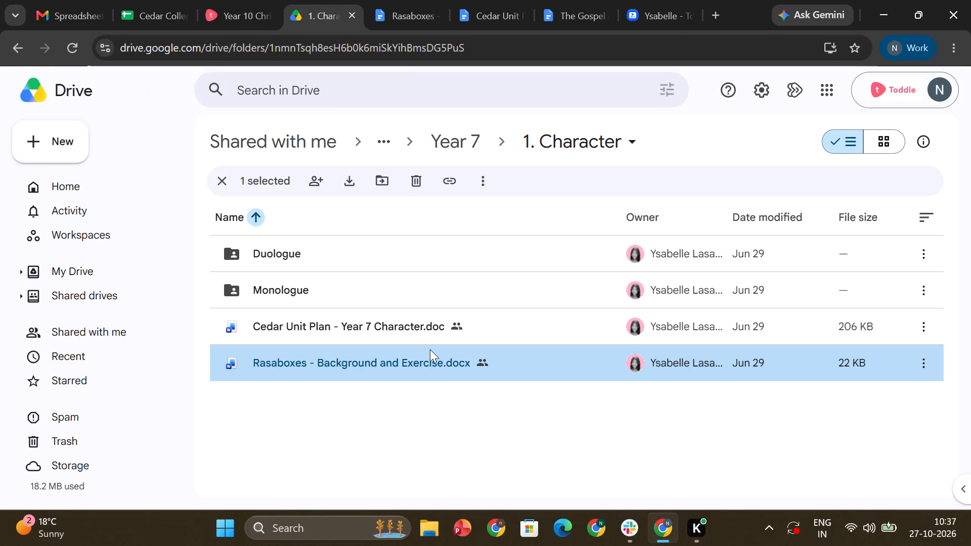
double_click(328, 259)
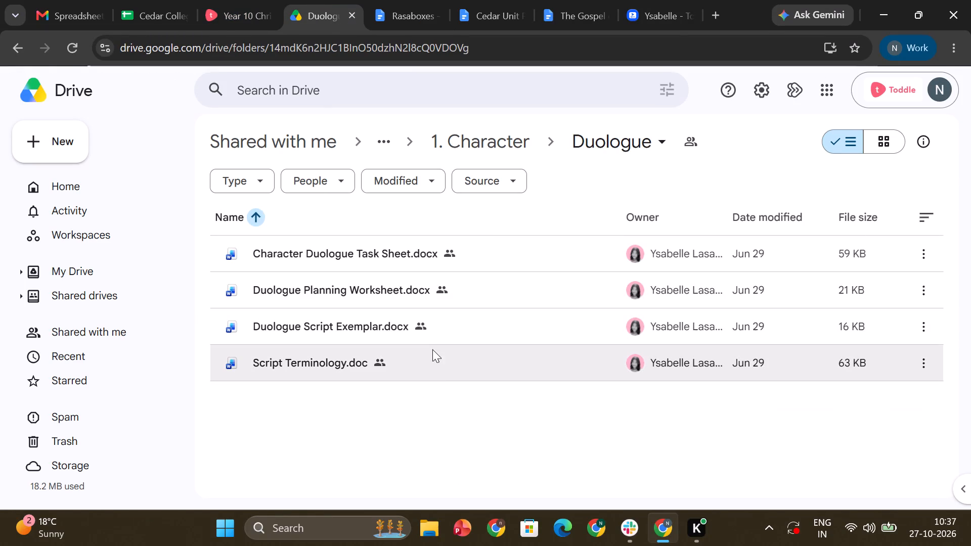
click(505, 141)
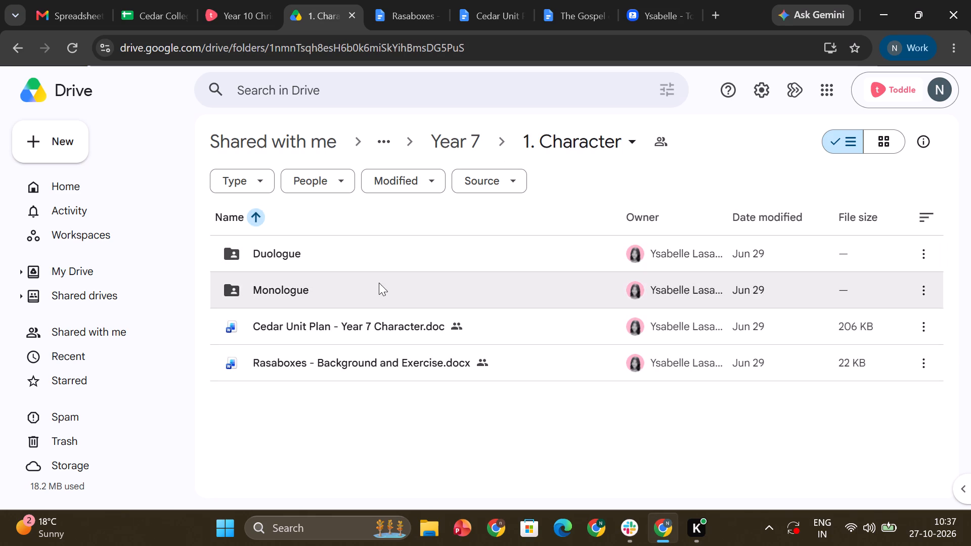
Open "Character Creation Worksheet.docx" from the Monologue folder and read through its questions.
double_click(379, 283)
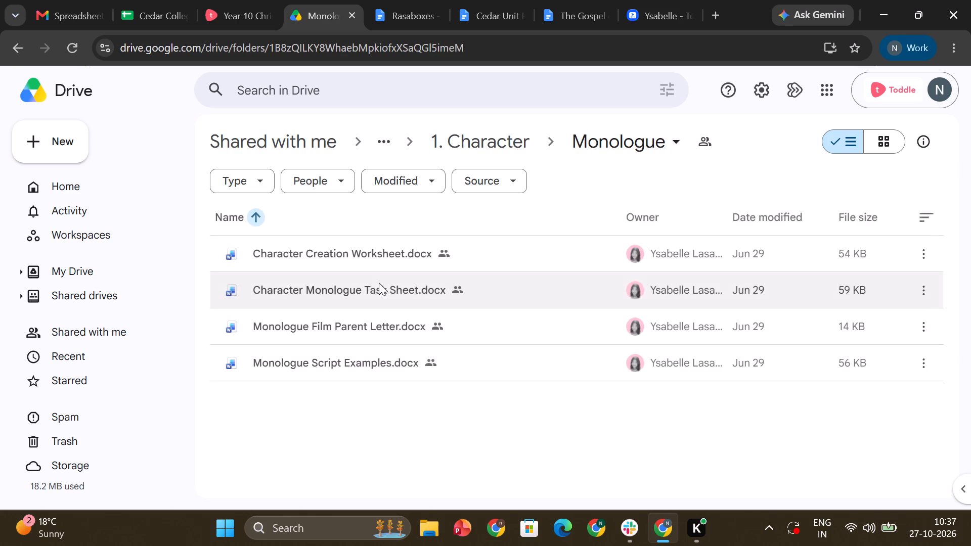
double_click(379, 257)
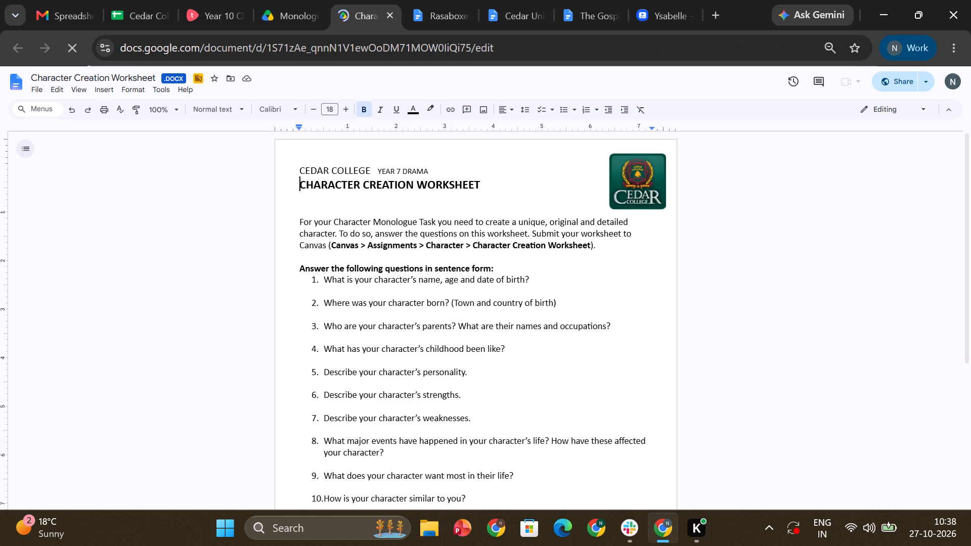
scroll(427, 265, down, 9)
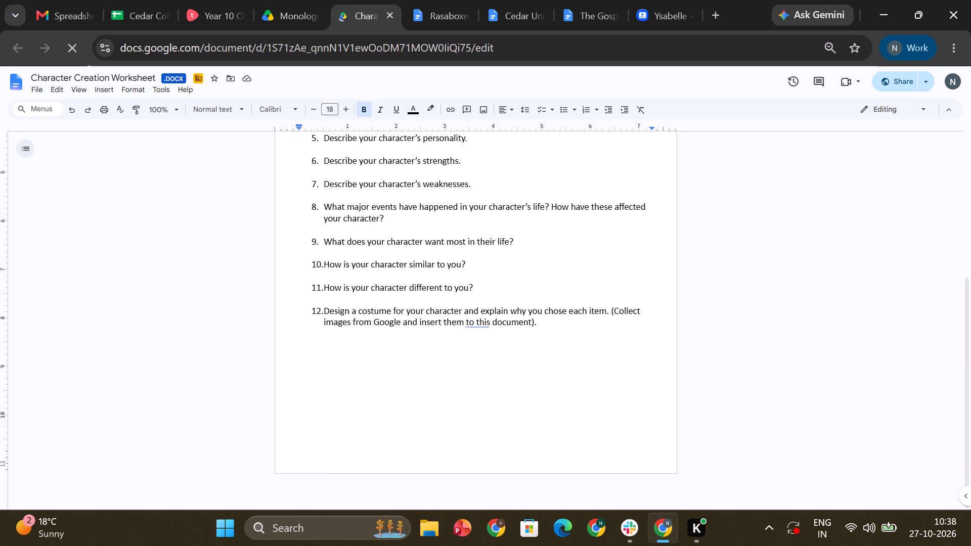
scroll(427, 279, up, 4)
scroll(427, 279, down, 1)
scroll(427, 279, up, 9)
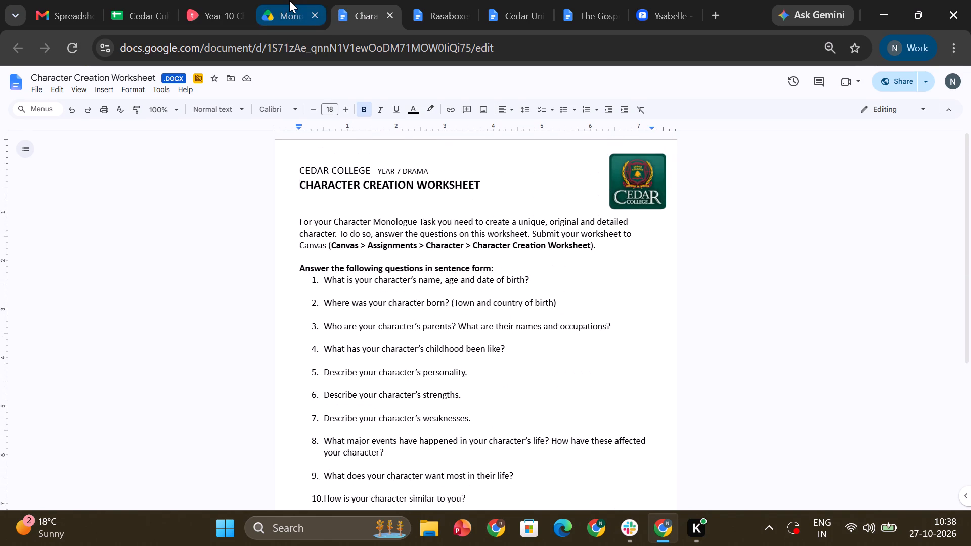
Open "Character Monologue Task Sheet.docx" from the Monologue folder and review its task description, tips, success criteria and assessment.
click(289, 0)
double_click(337, 294)
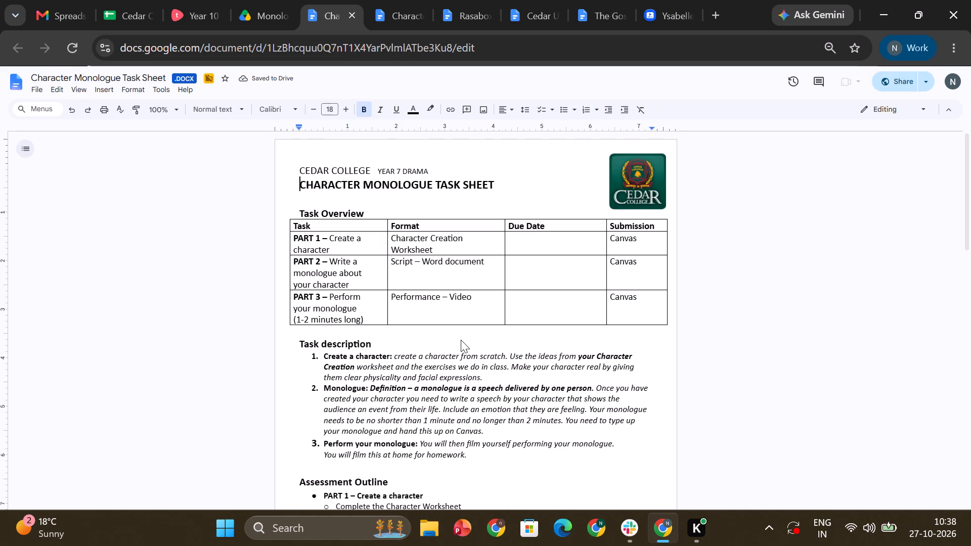
scroll(461, 340, down, 9)
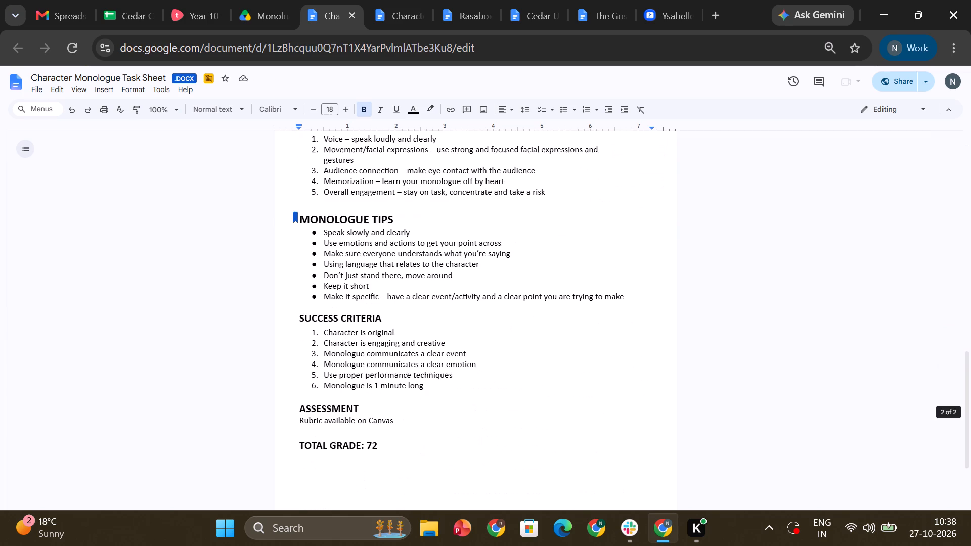
scroll(467, 360, up, 11)
Reopen "Cedar Unit Plan - Year 7 Character.doc" from the "1. Character" folder and examine its weekly lessons, assessments and God's Big Story section.
click(254, 4)
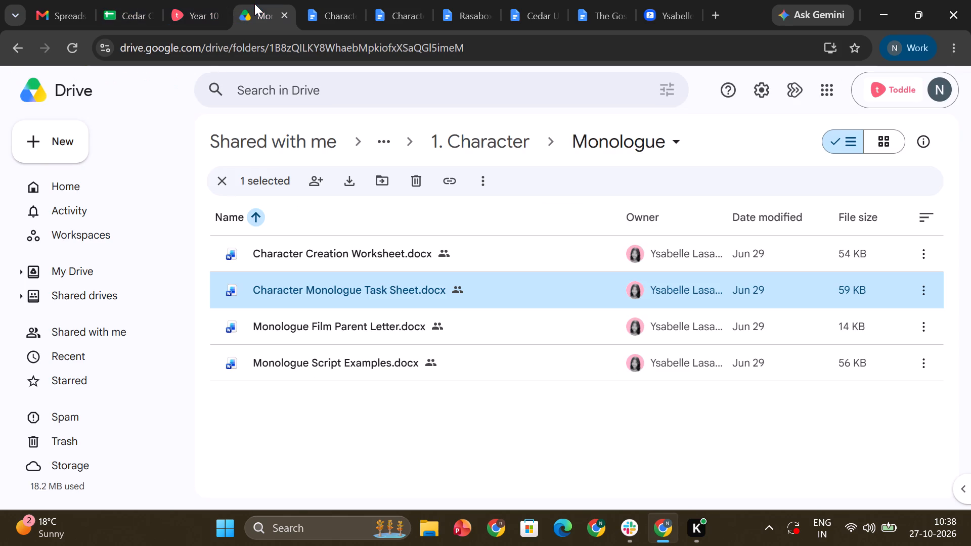
click(481, 139)
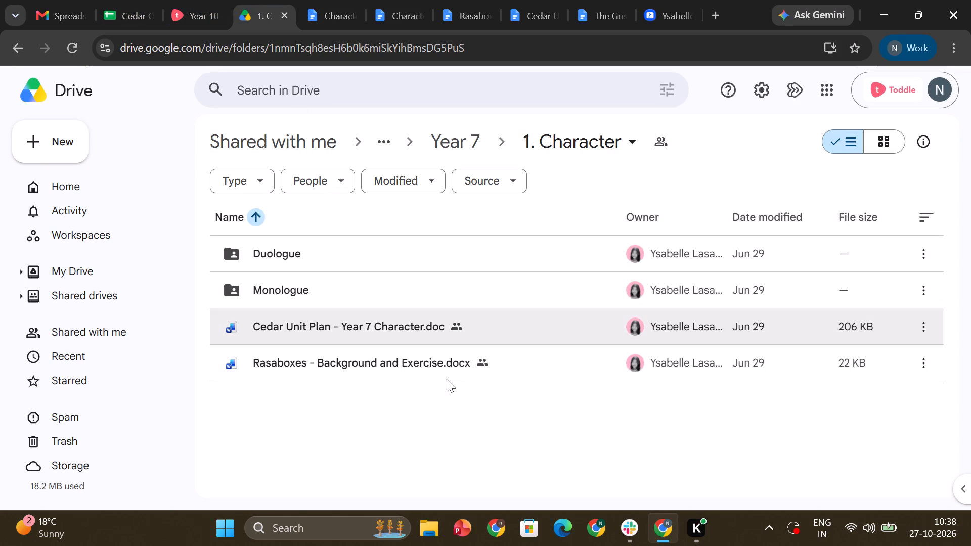
double_click(364, 333)
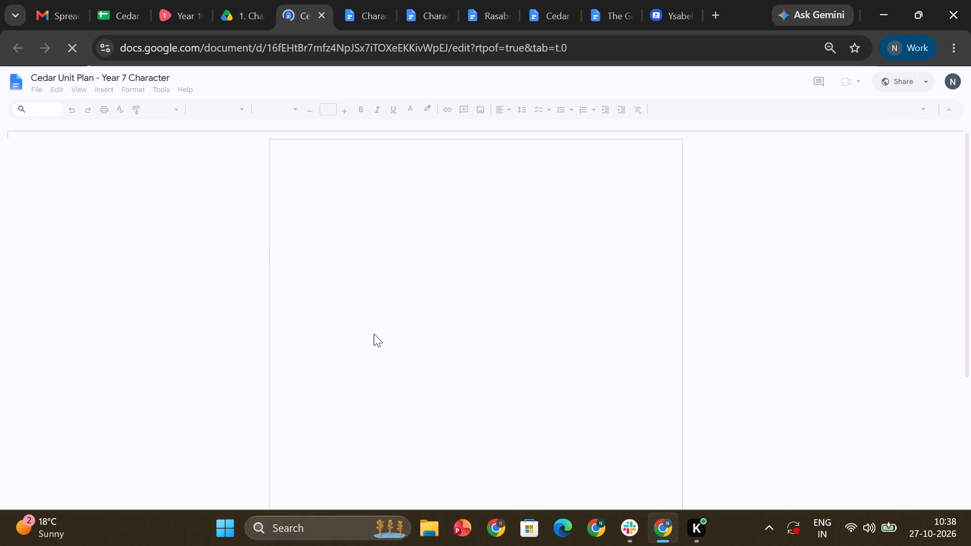
scroll(387, 330, down, 2)
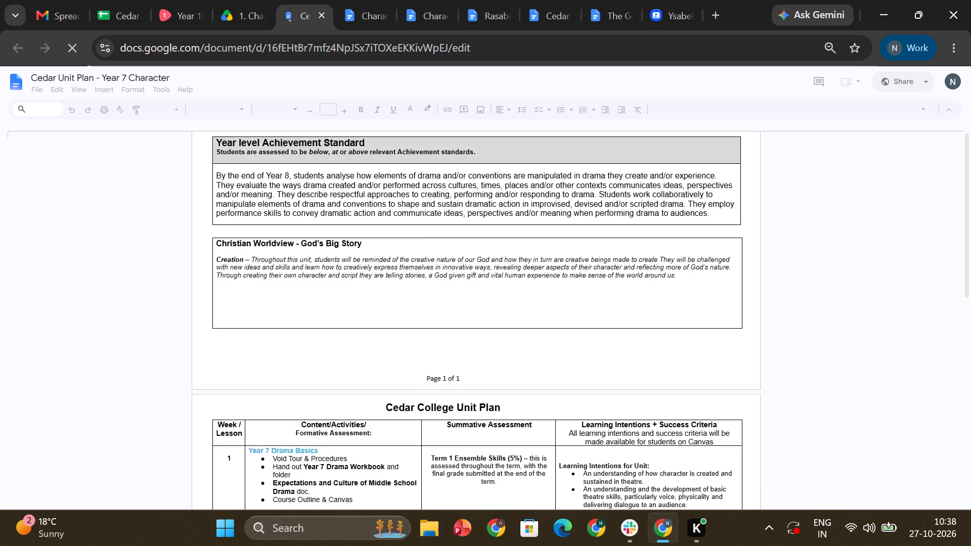
scroll(395, 312, down, 17)
scroll(475, 324, down, 4)
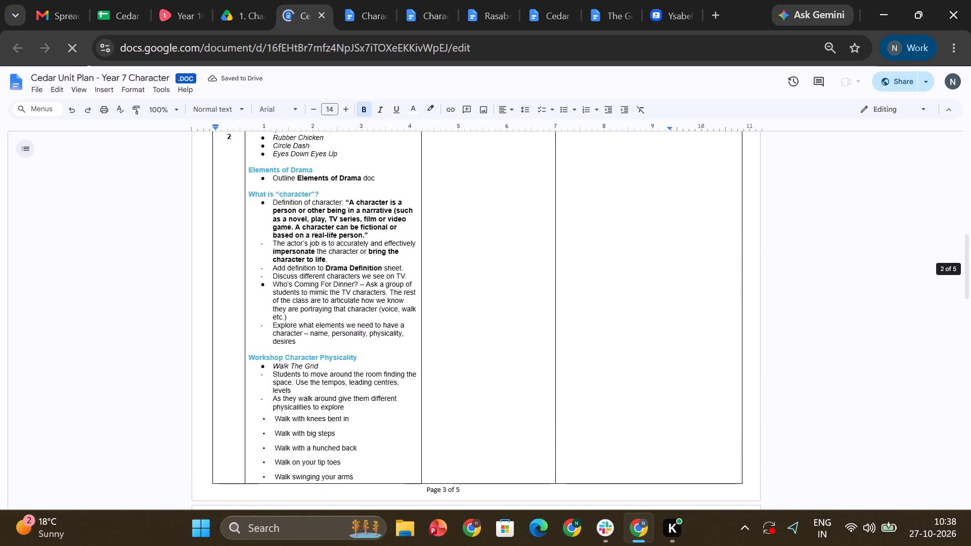
scroll(473, 323, down, 7)
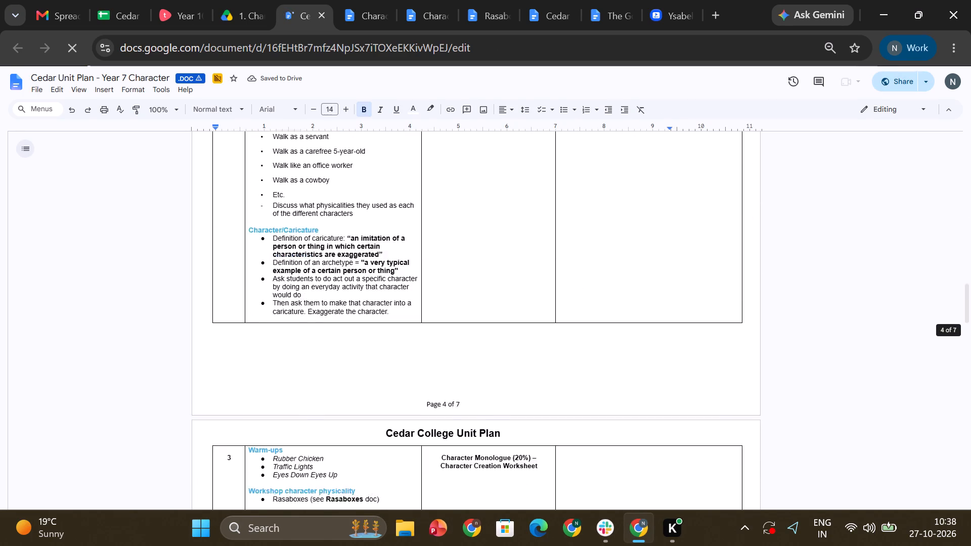
scroll(474, 322, down, 2)
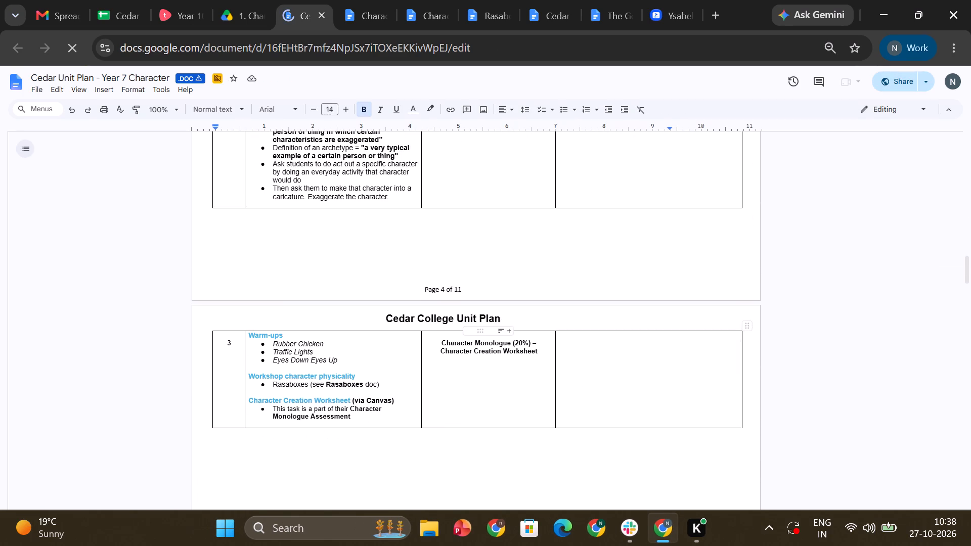
scroll(486, 332, down, 6)
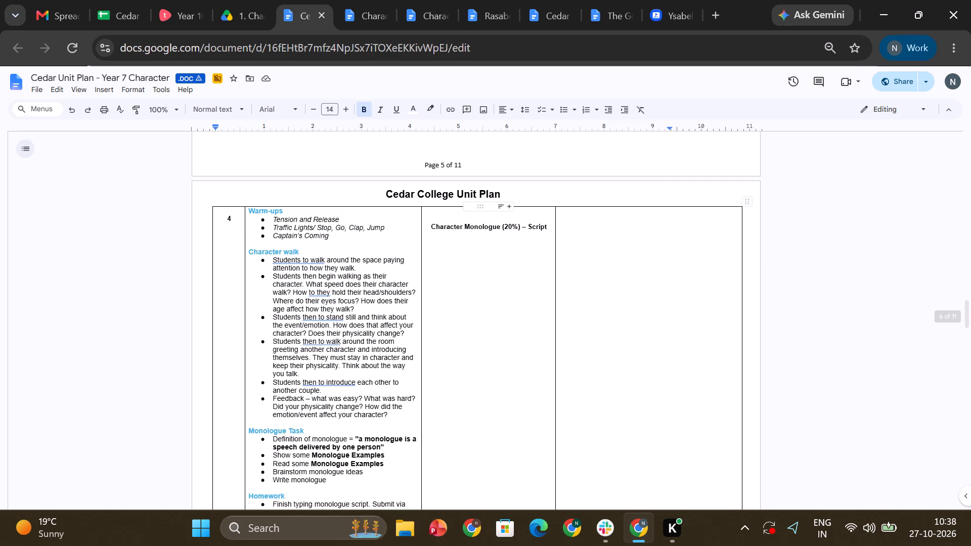
scroll(484, 338, down, 4)
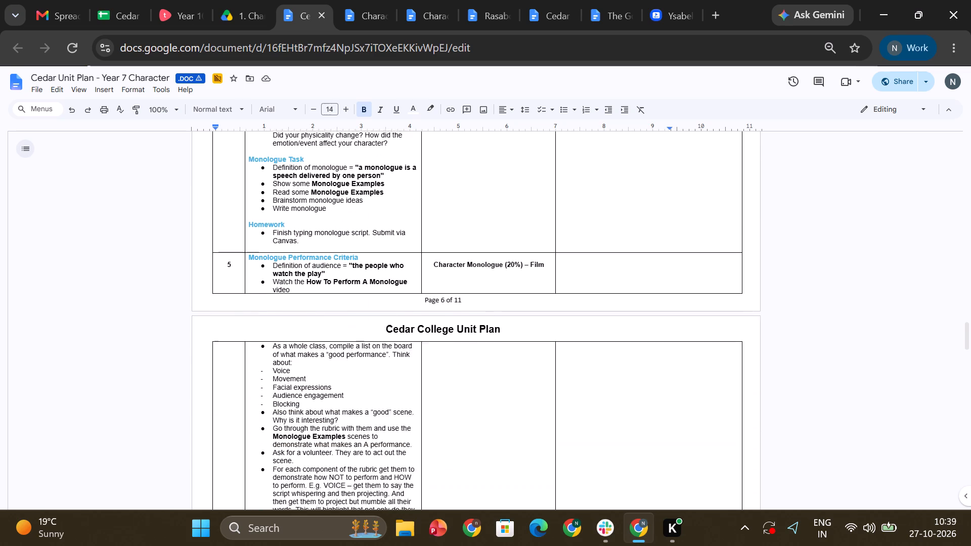
scroll(483, 342, down, 2)
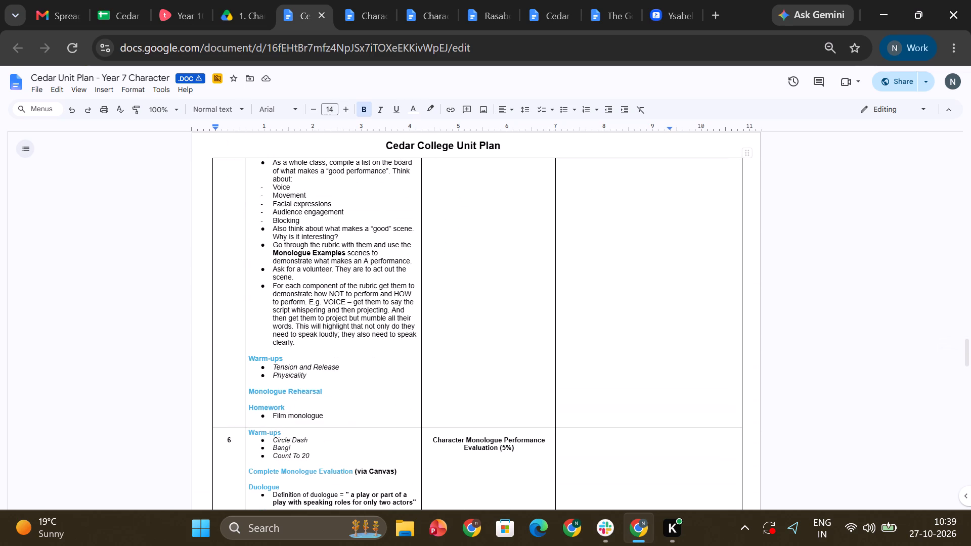
scroll(481, 344, down, 5)
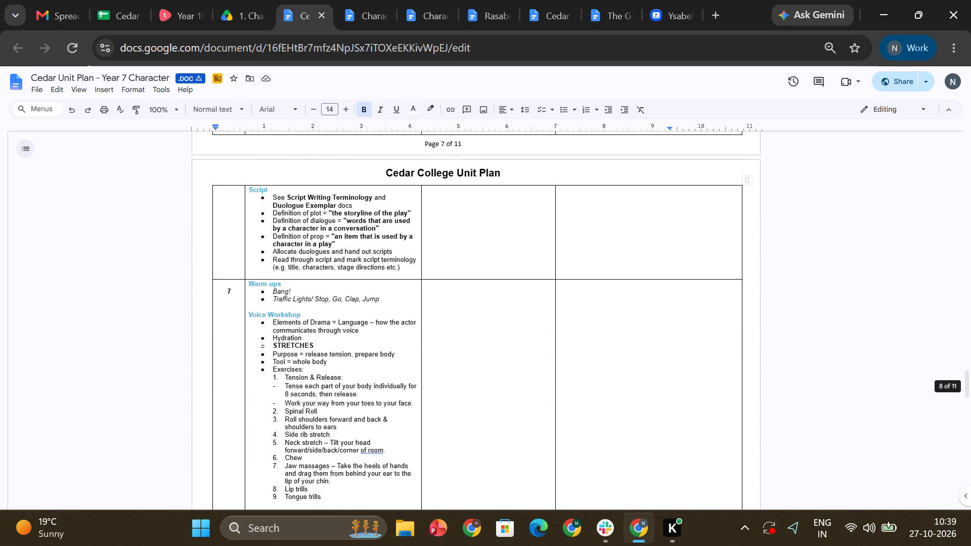
scroll(481, 345, down, 3)
scroll(481, 345, up, 1)
scroll(481, 345, down, 7)
scroll(481, 345, up, 1)
scroll(481, 345, down, 6)
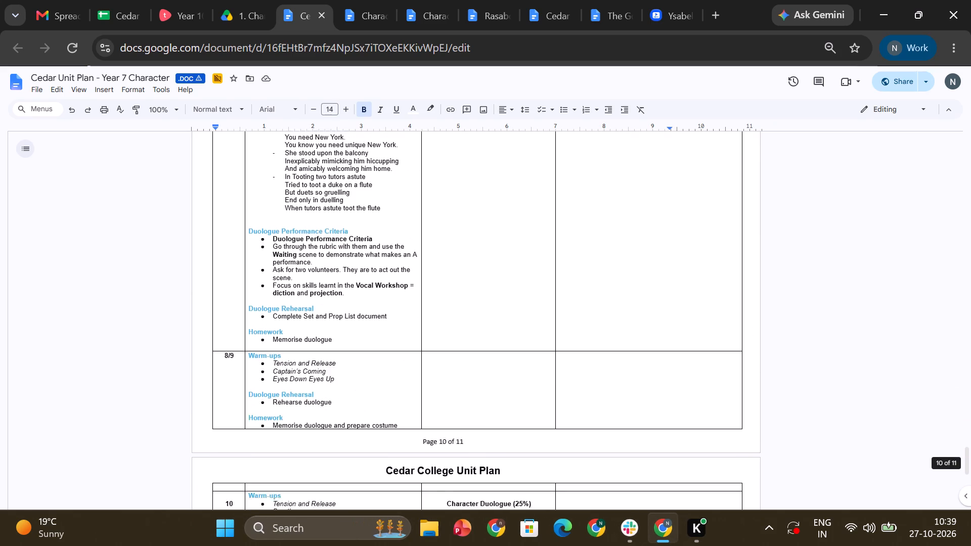
scroll(482, 346, down, 5)
scroll(482, 346, up, 3)
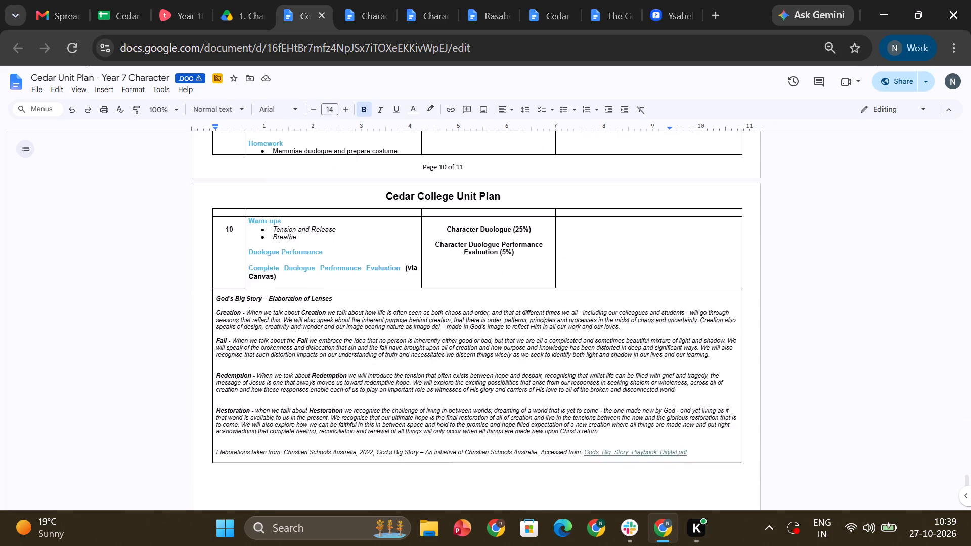
scroll(482, 346, up, 20)
scroll(482, 346, up, 17)
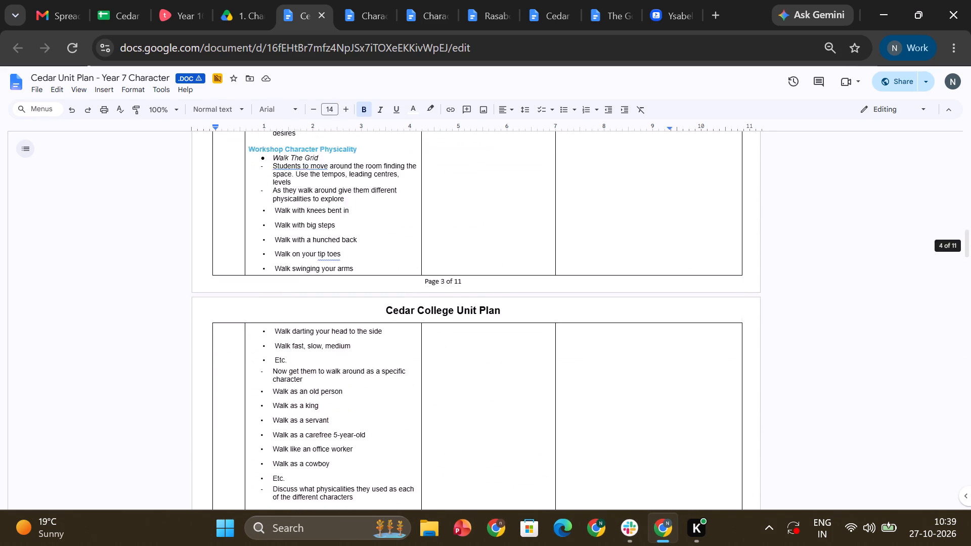
scroll(474, 335, up, 20)
scroll(474, 335, up, 6)
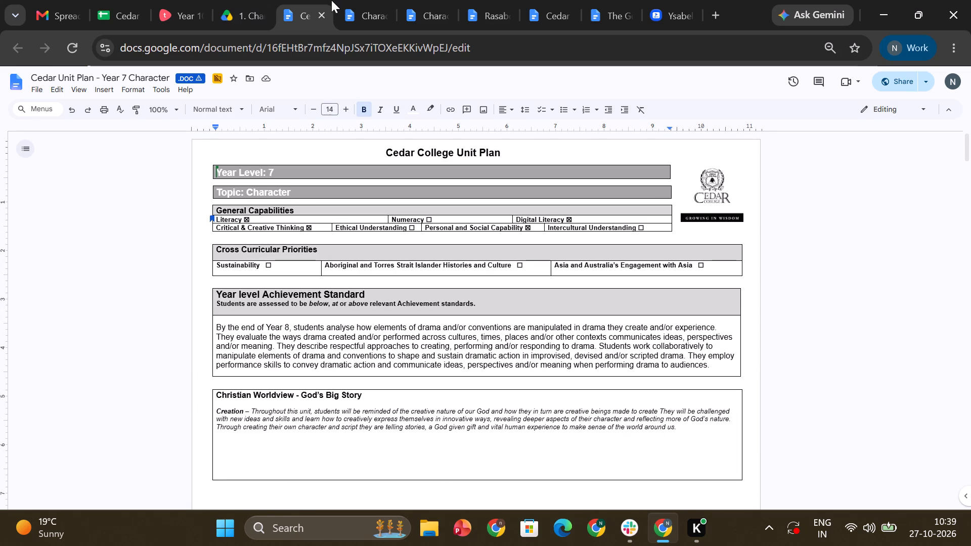
Go up to the Drama folder in Google Drive, open Year 8, "1. Commedia dell'Arte", and look through its folders and files.
click(251, 6)
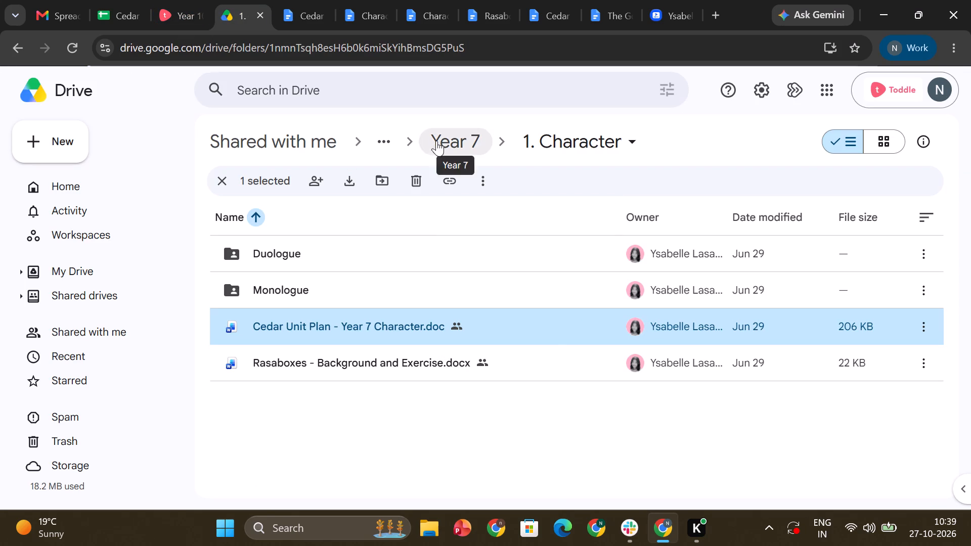
click(448, 141)
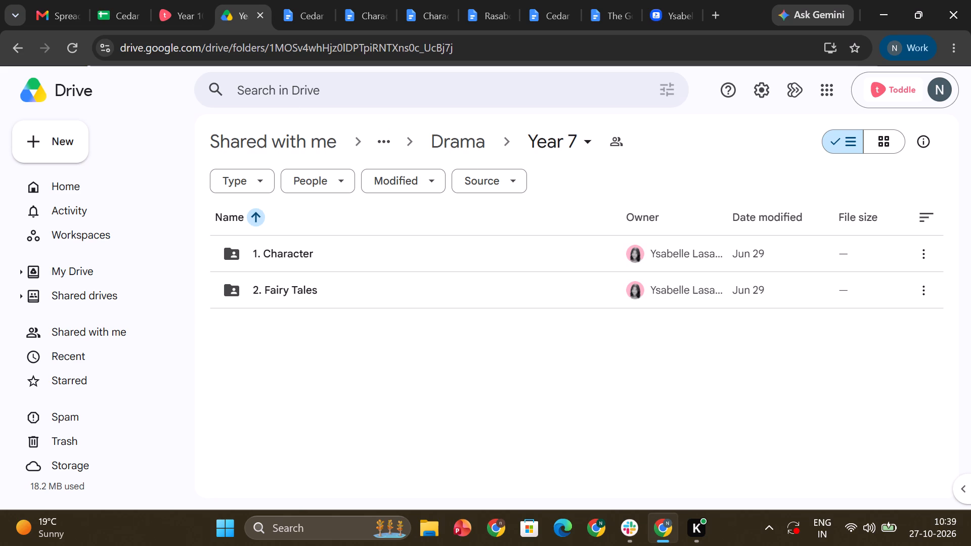
click(163, 7)
click(251, 3)
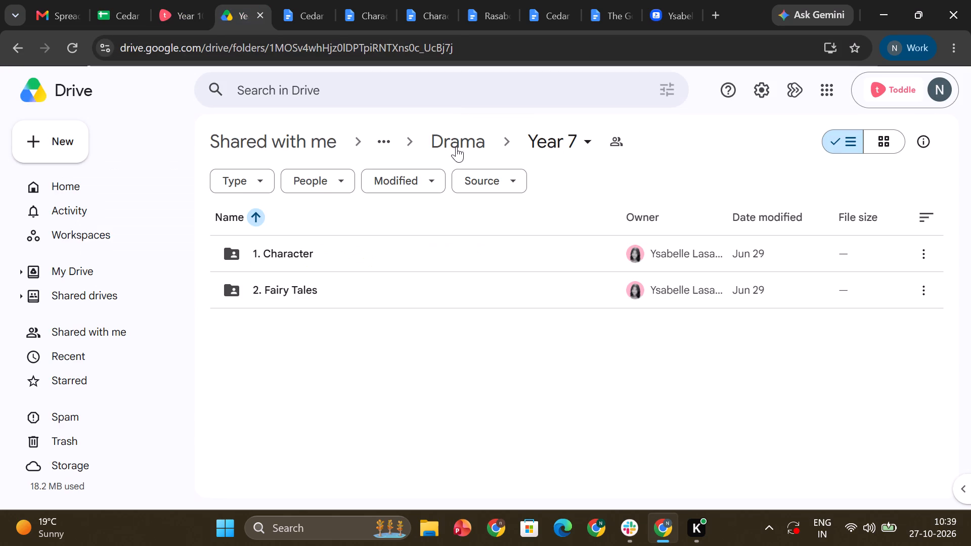
click(458, 146)
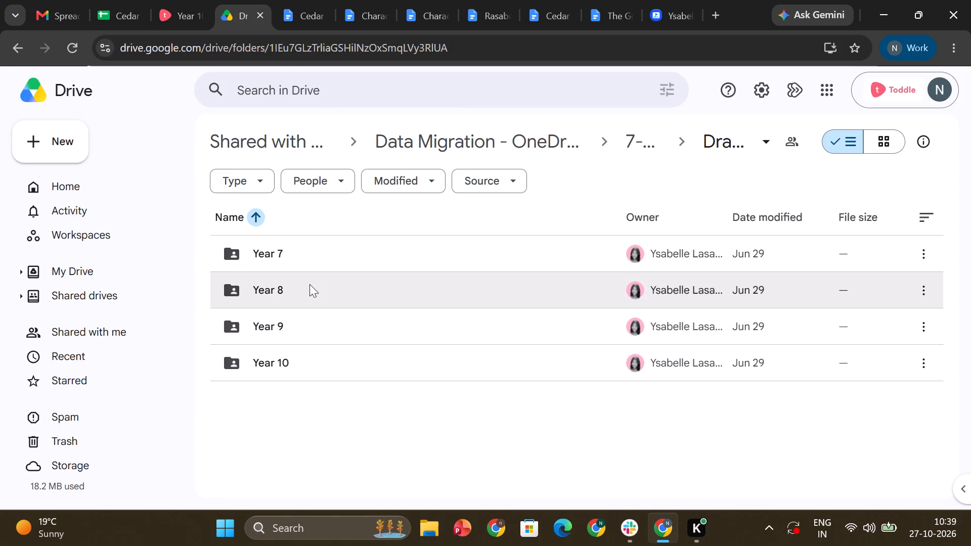
double_click(319, 285)
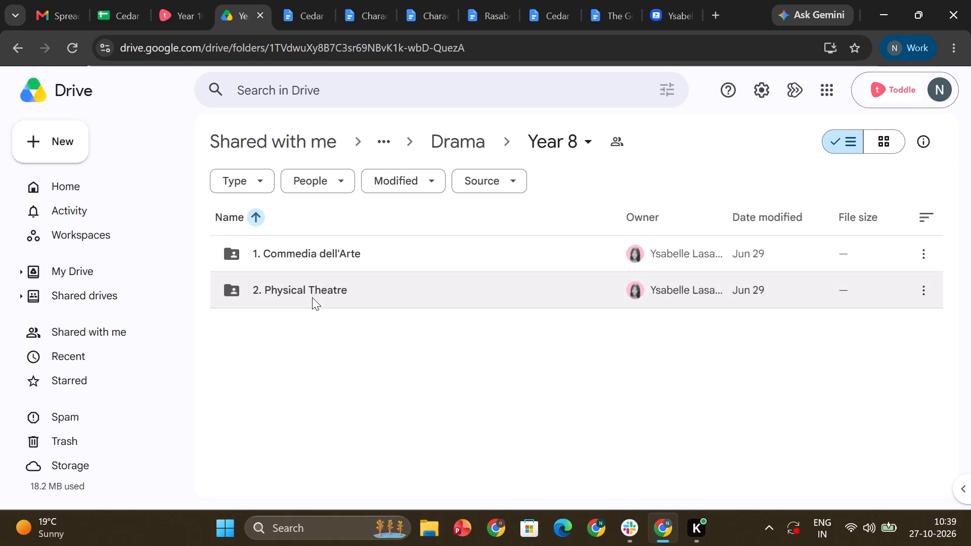
double_click(338, 262)
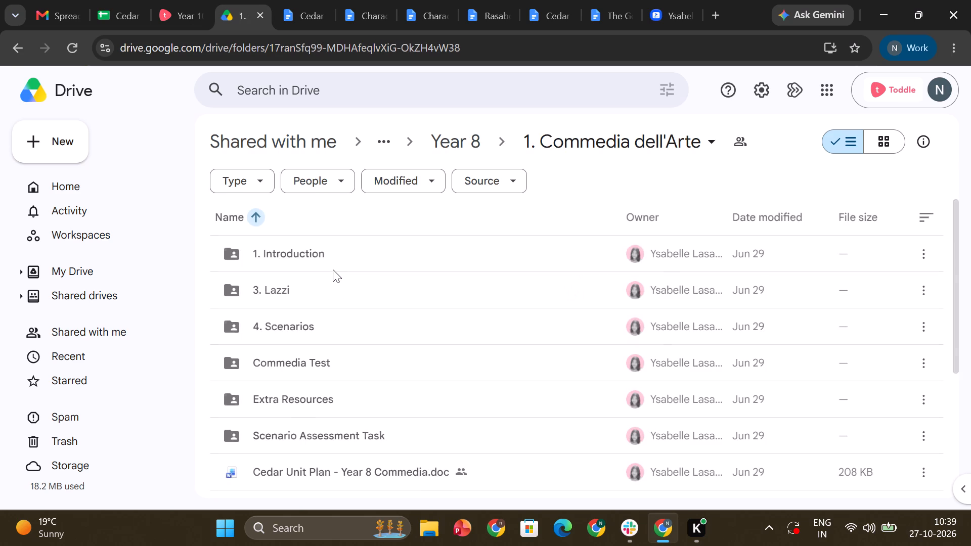
scroll(350, 337, down, 5)
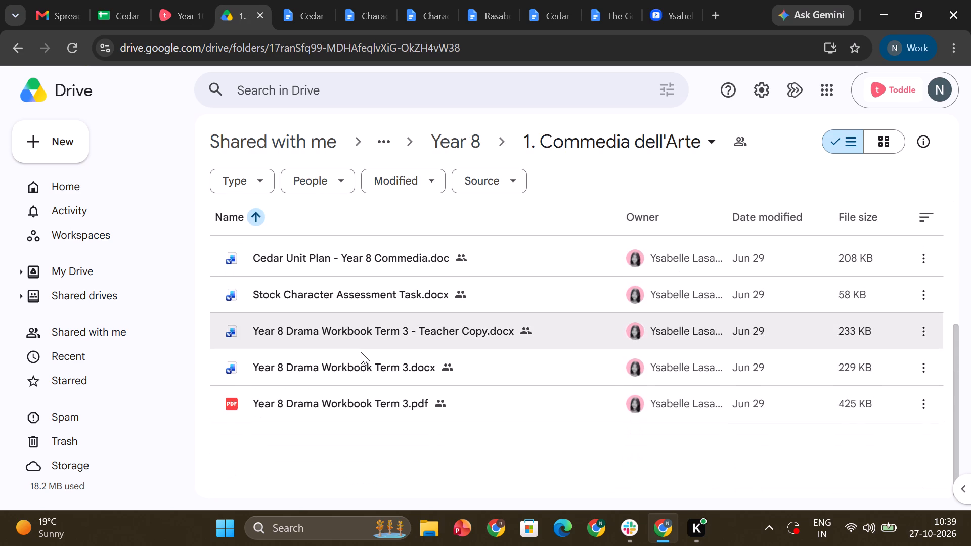
scroll(361, 352, up, 2)
scroll(361, 352, down, 1)
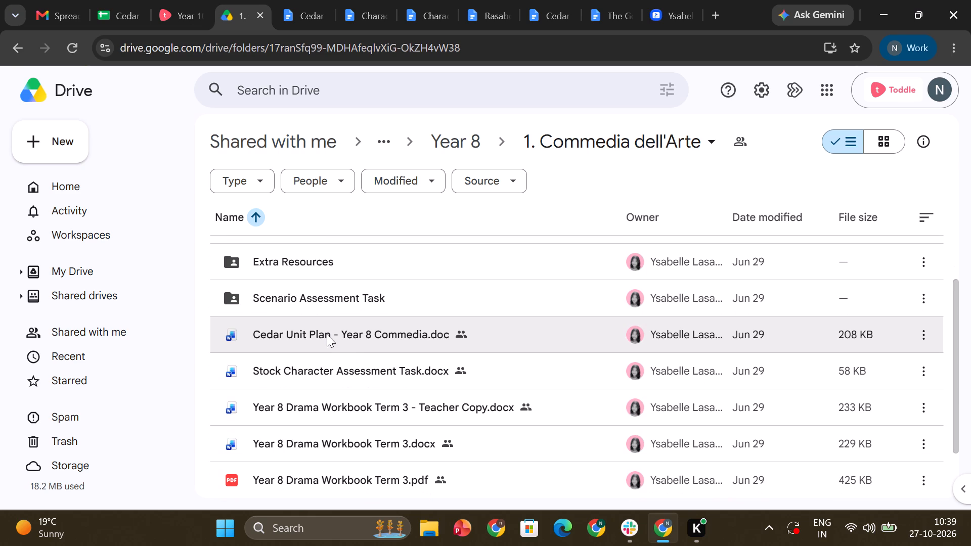
scroll(304, 349, down, 2)
scroll(338, 301, up, 2)
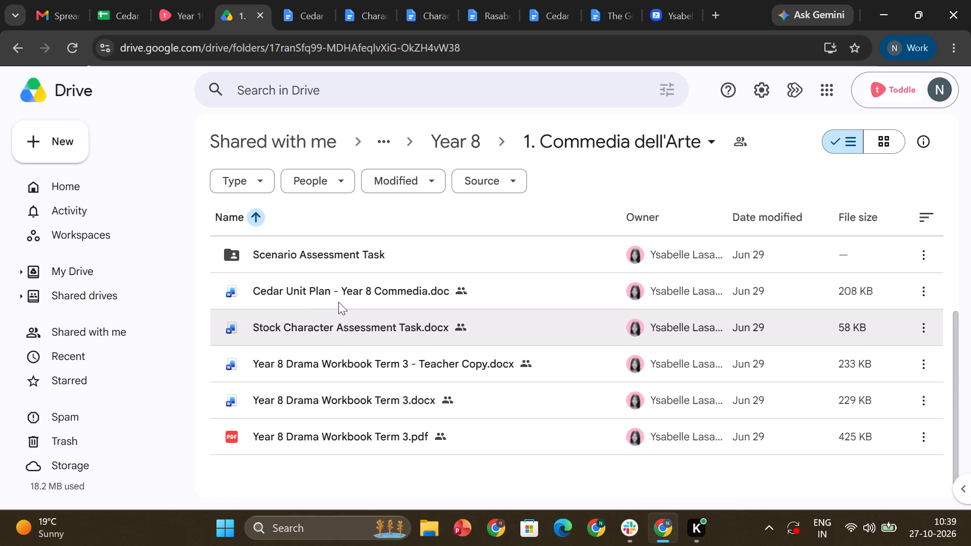
Open "Cedar Unit Plan - Year 8 Commedia.doc" and examine its achievement standard, learning intentions, success criteria and weekly lesson content.
double_click(364, 413)
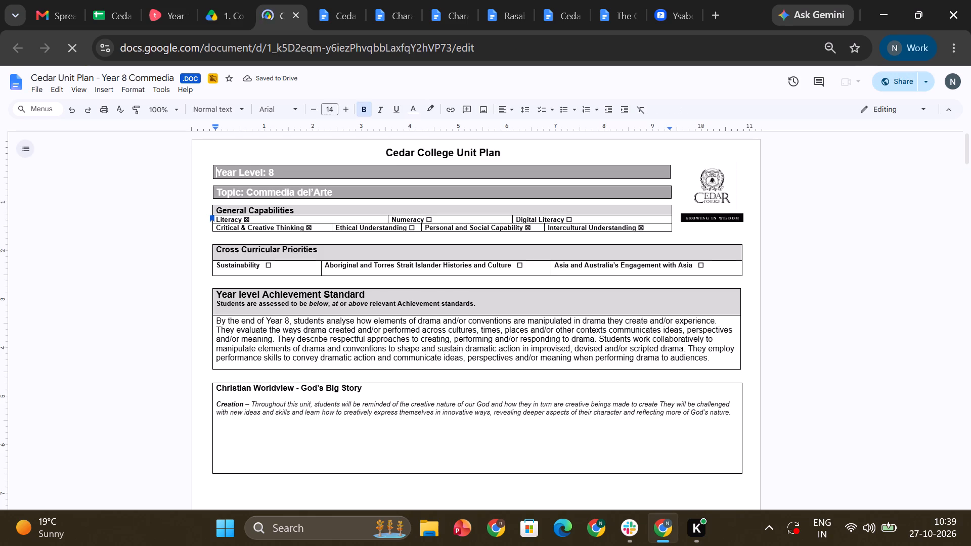
scroll(406, 382, down, 6)
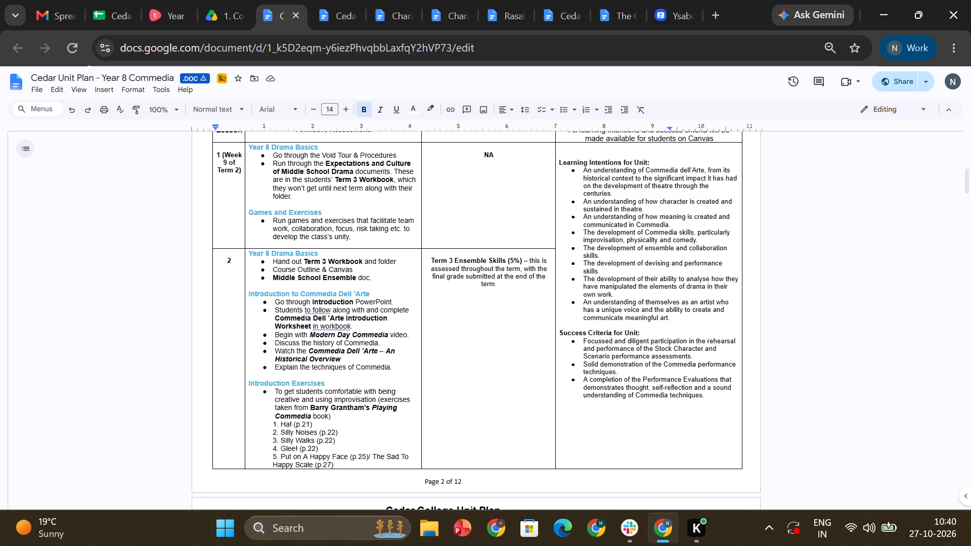
scroll(444, 387, down, 2)
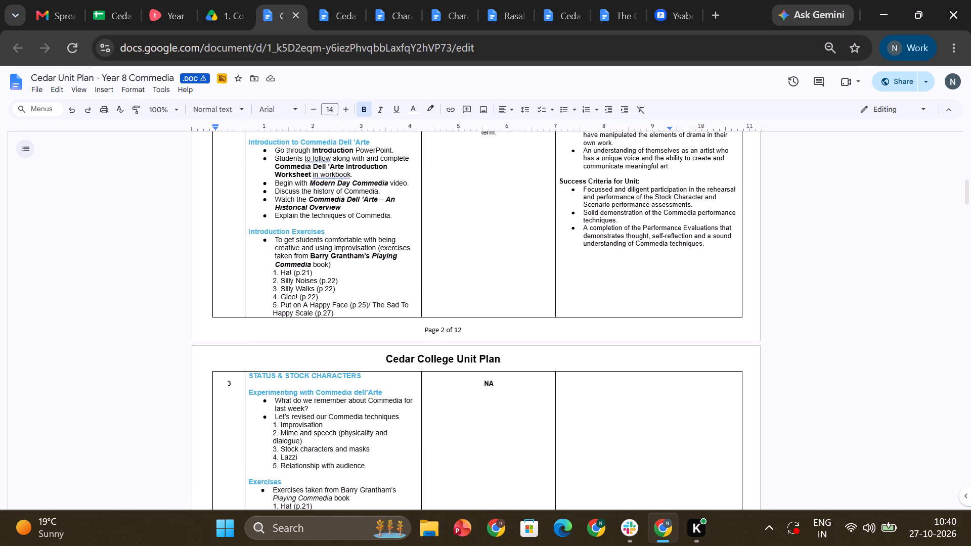
scroll(444, 387, down, 1)
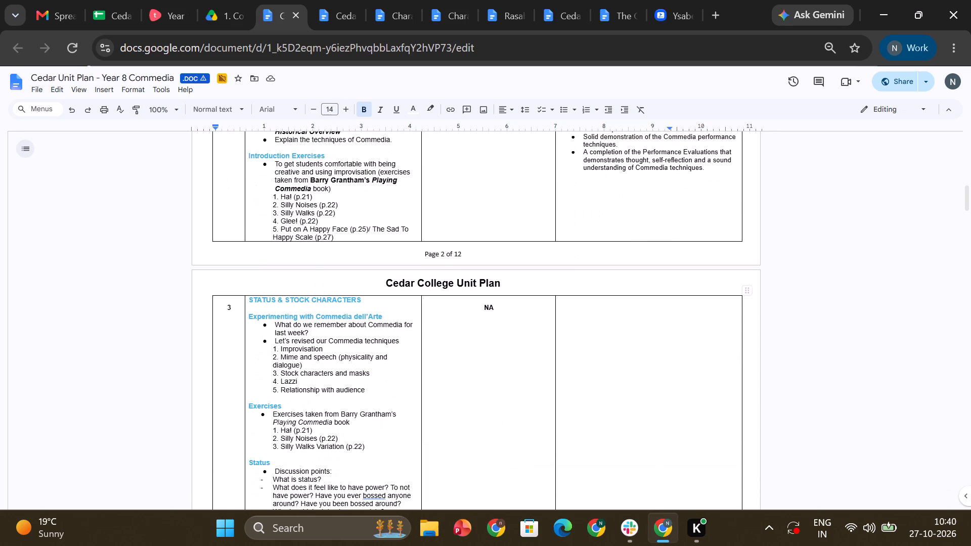
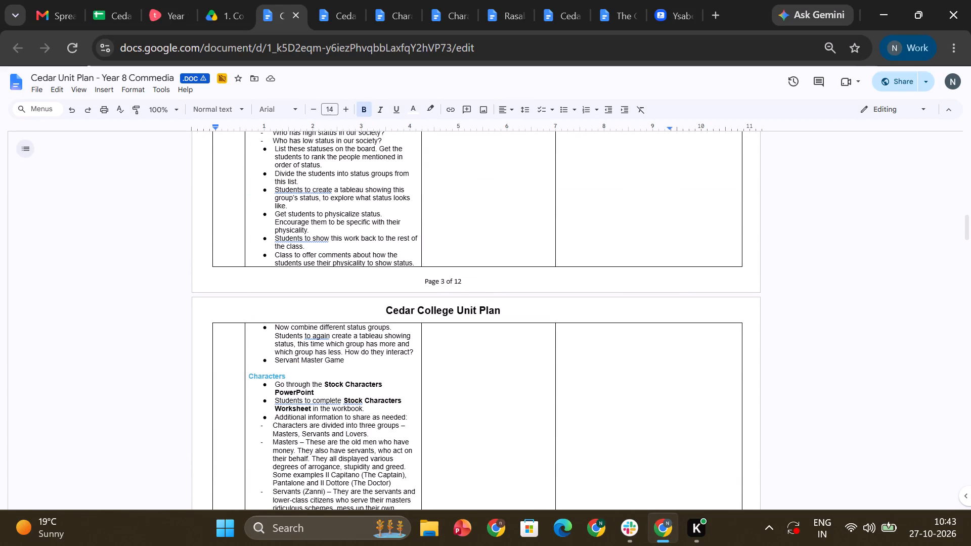
Examine the Year 8 Commedia unit plan's capabilities, achievement standard, learning intentions, success criteria, and status and stock character lessons.
scroll(473, 300, up, 19)
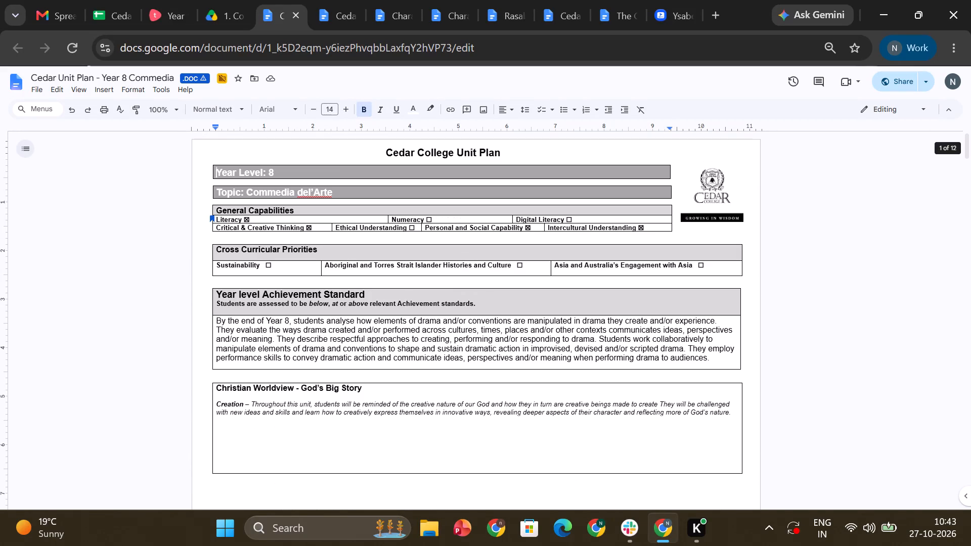
scroll(457, 327, down, 6)
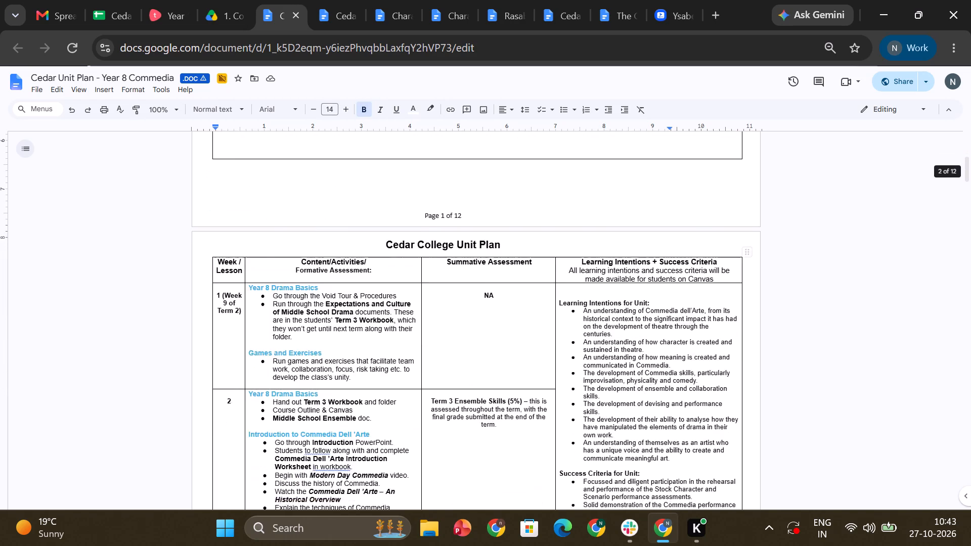
scroll(463, 326, up, 1)
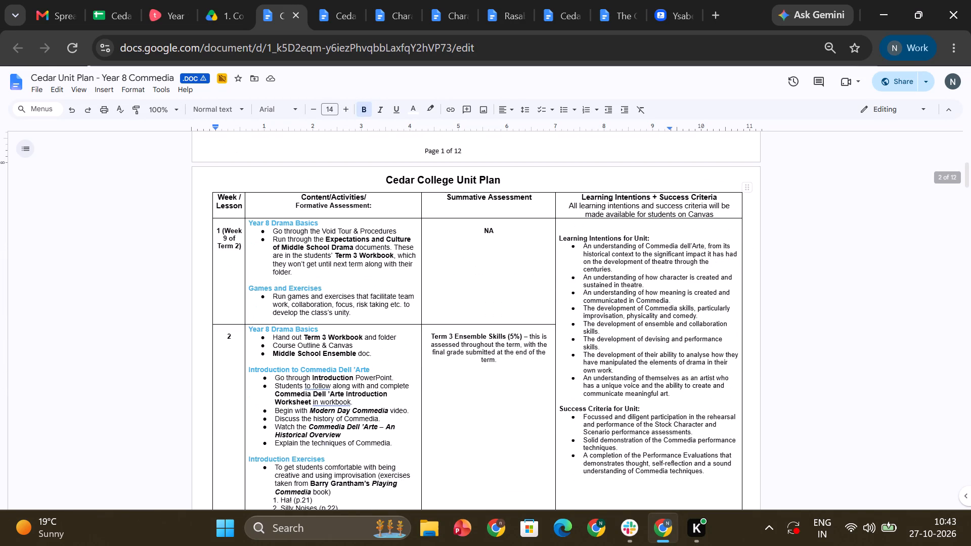
scroll(463, 326, down, 4)
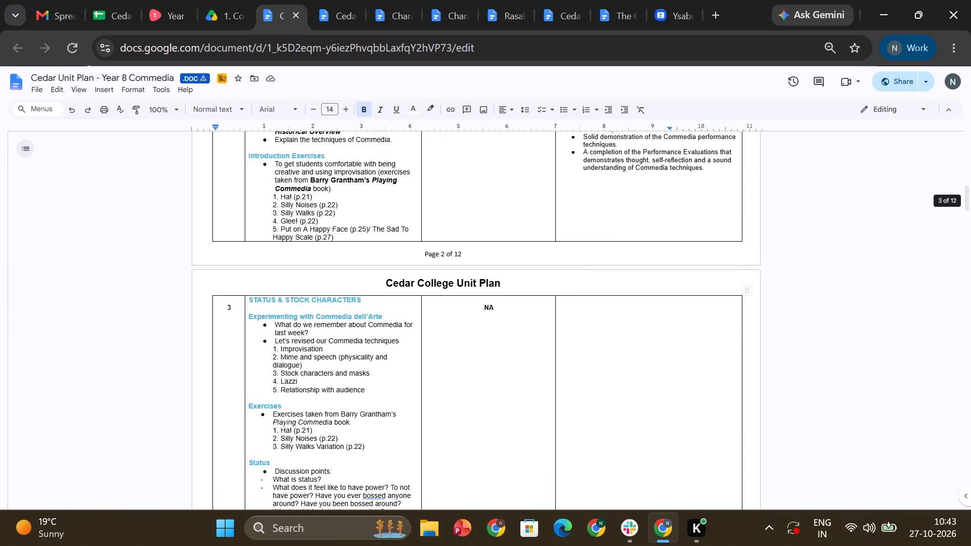
scroll(469, 341, down, 5)
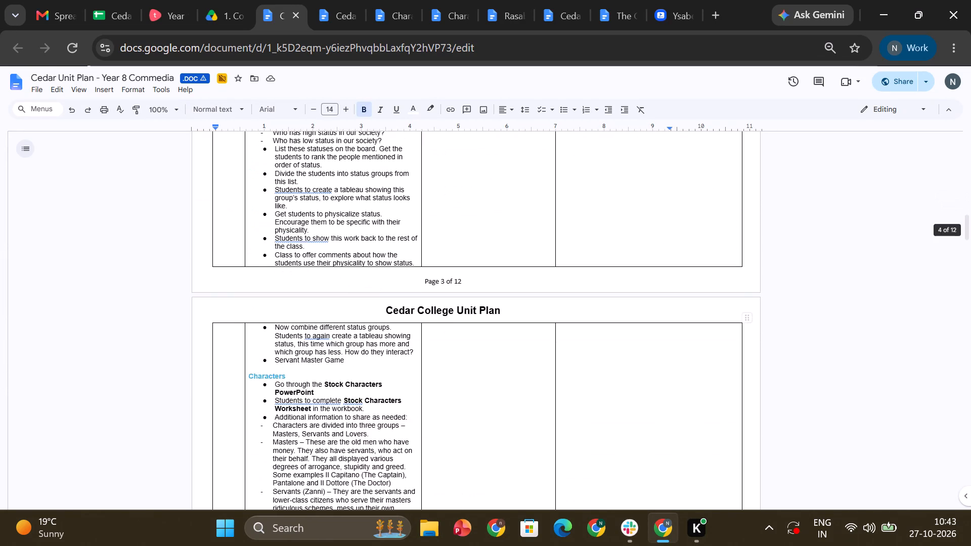
scroll(469, 341, down, 5)
scroll(469, 341, up, 3)
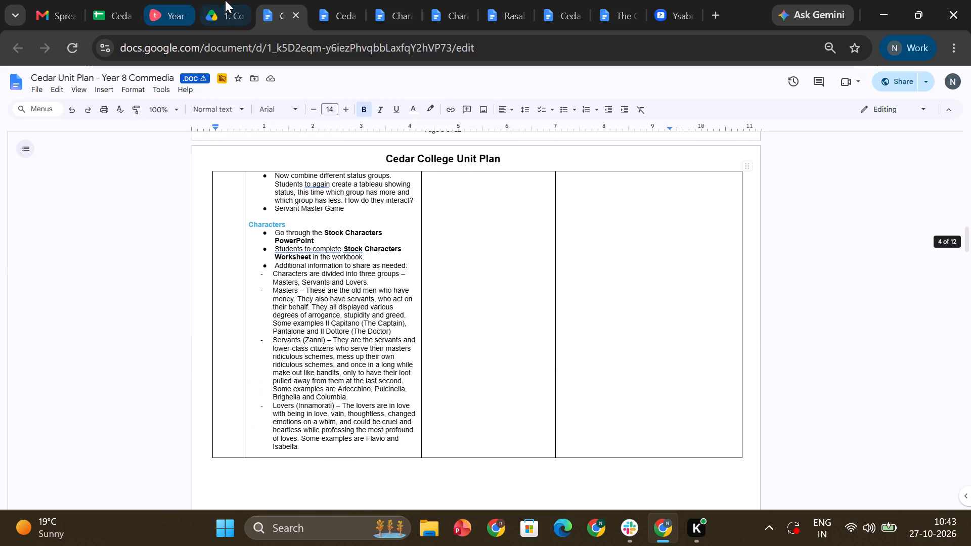
Return to the "1. Commedia dell'Arte" folder in Google Drive and look through its subfolders and files.
click(232, 0)
scroll(319, 321, up, 6)
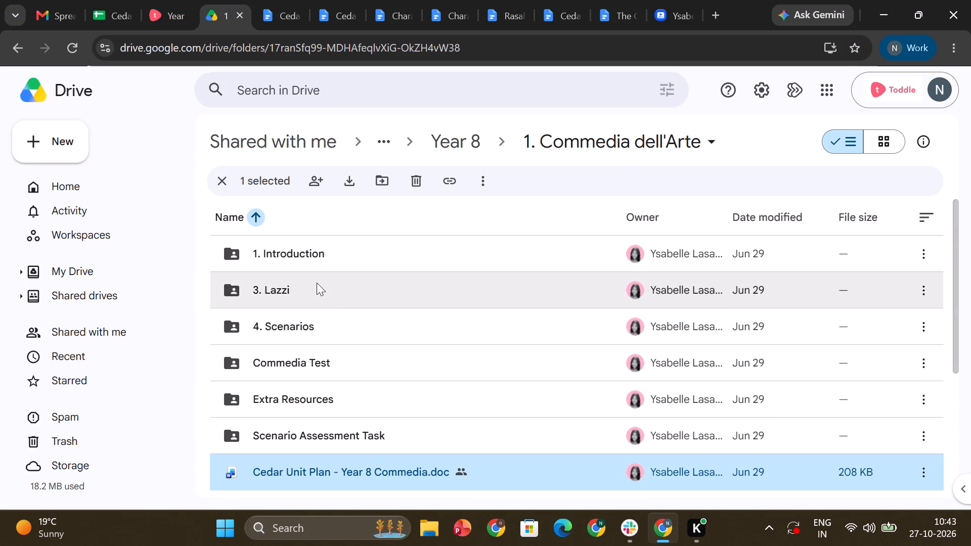
scroll(410, 410, down, 1)
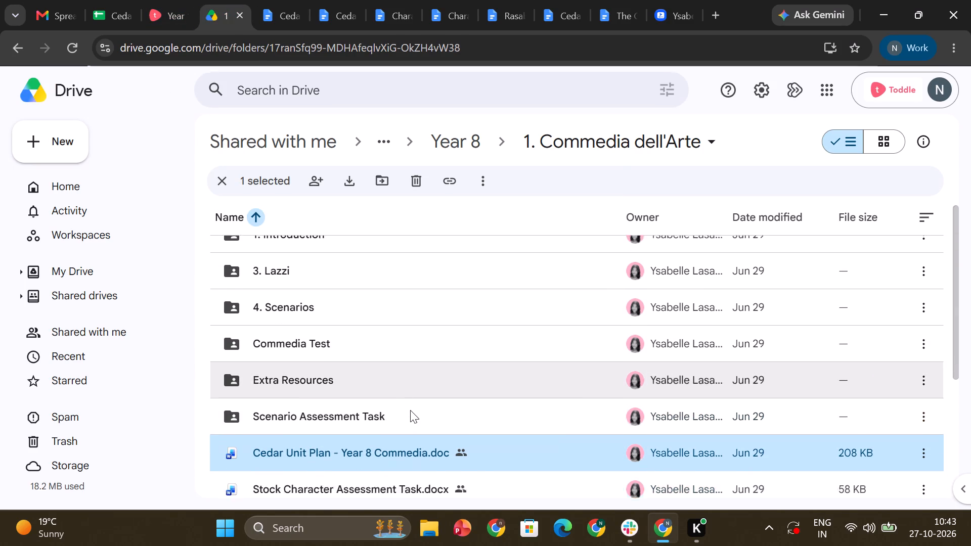
scroll(410, 410, down, 1)
Switch to the Zoom clip and watch the Toddle unit creation walkthrough full screen from about 0:58 at 2x speed, skipping ahead to the Science standards.
click(668, 1)
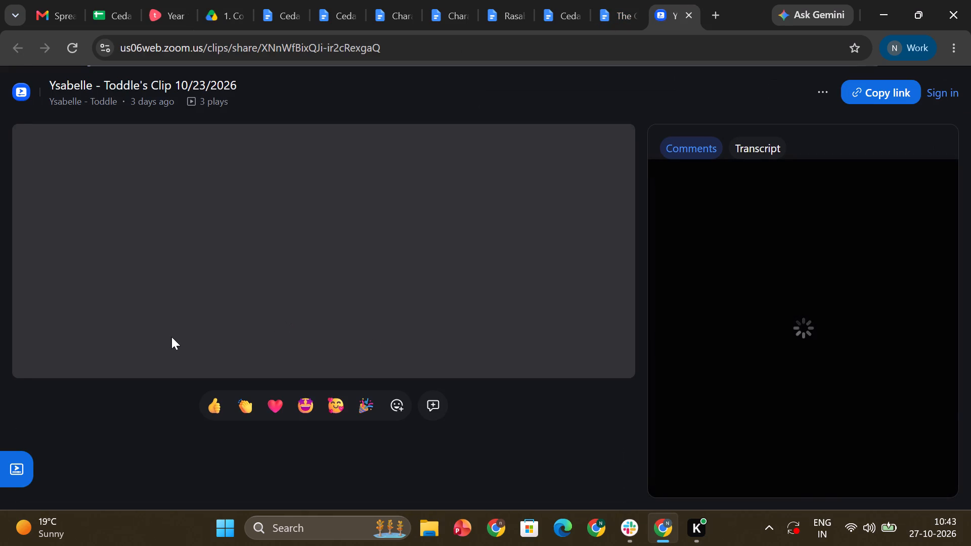
click(169, 289)
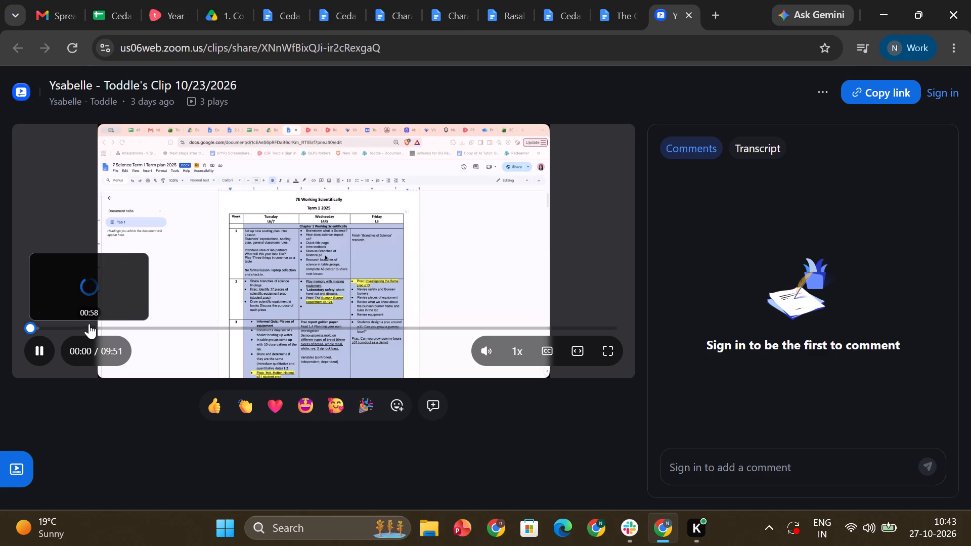
click(89, 324)
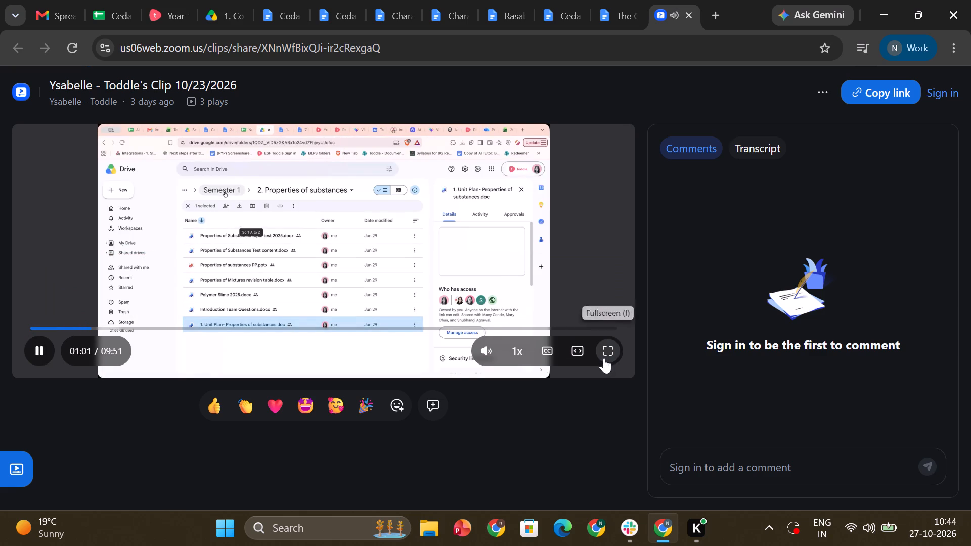
click(604, 358)
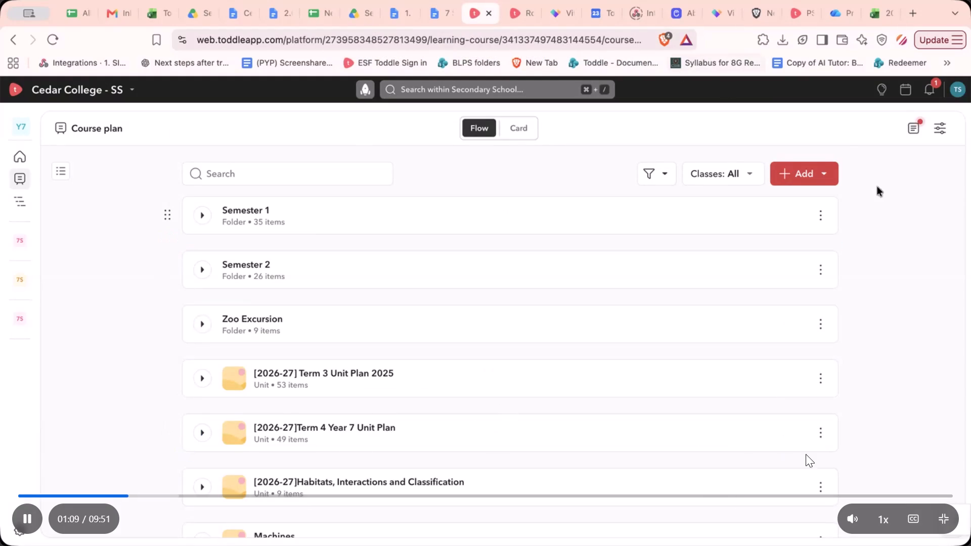
click(880, 524)
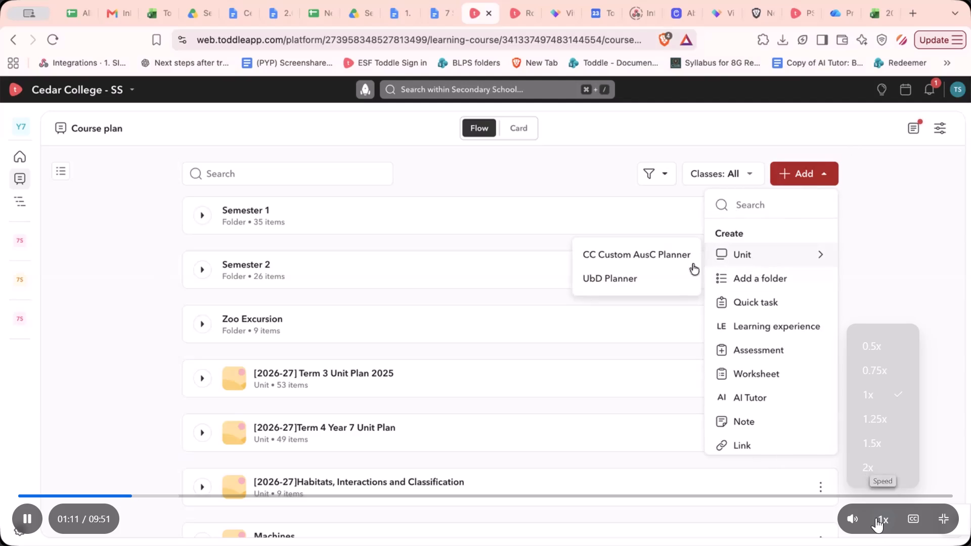
click(879, 473)
click(754, 420)
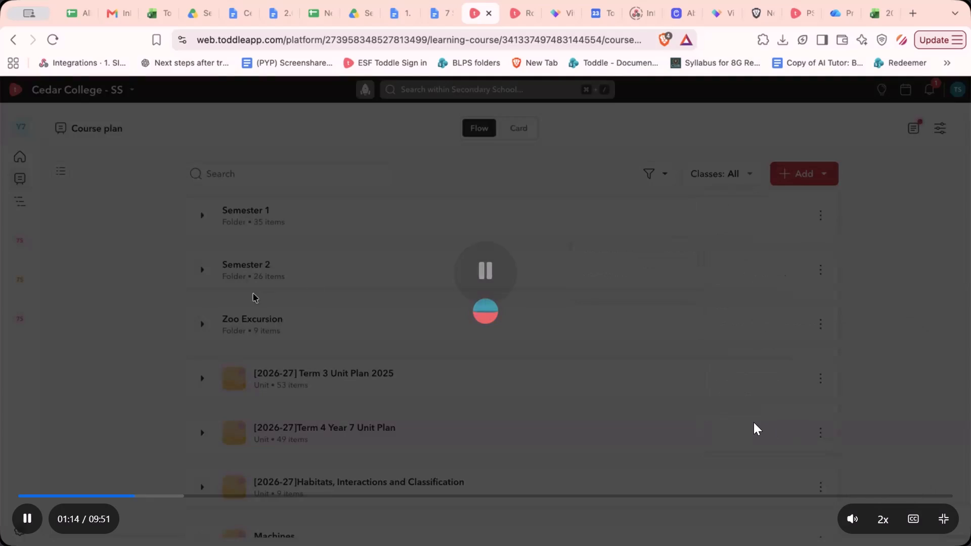
click(754, 422)
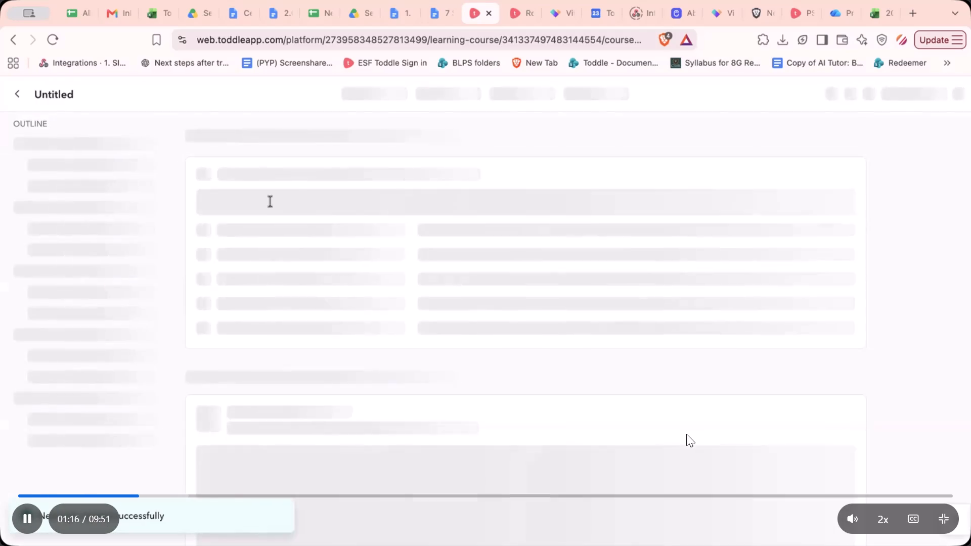
key(Right)
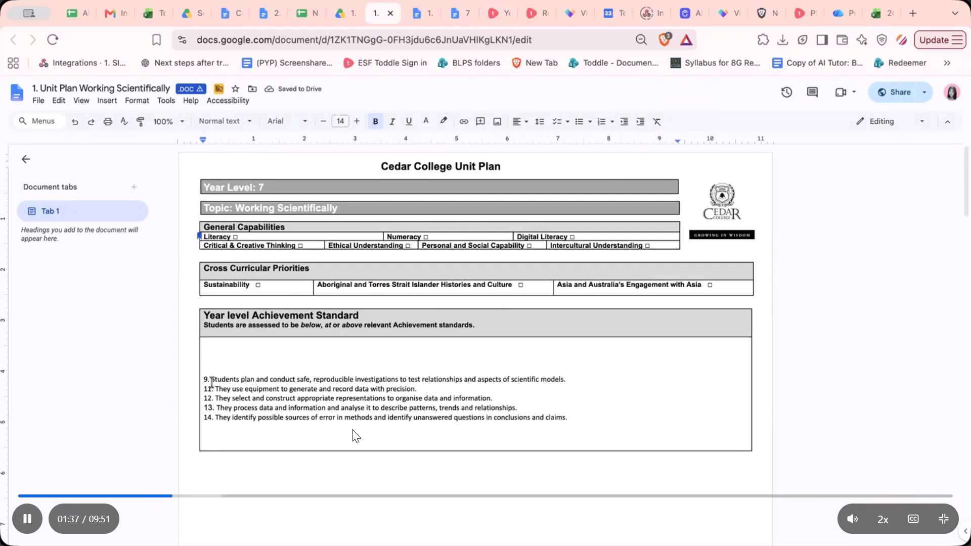
key(Right)
key(Right)
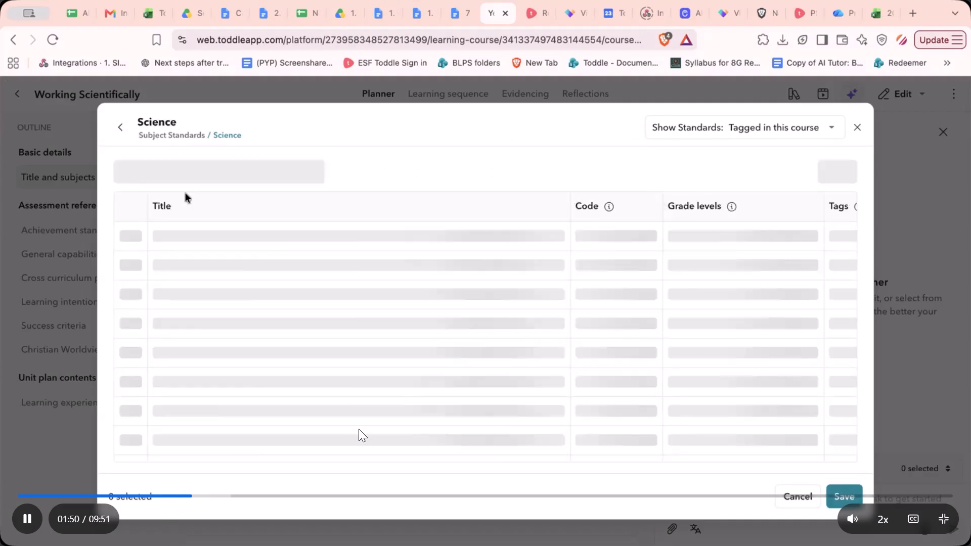
key(f)
click(341, 269)
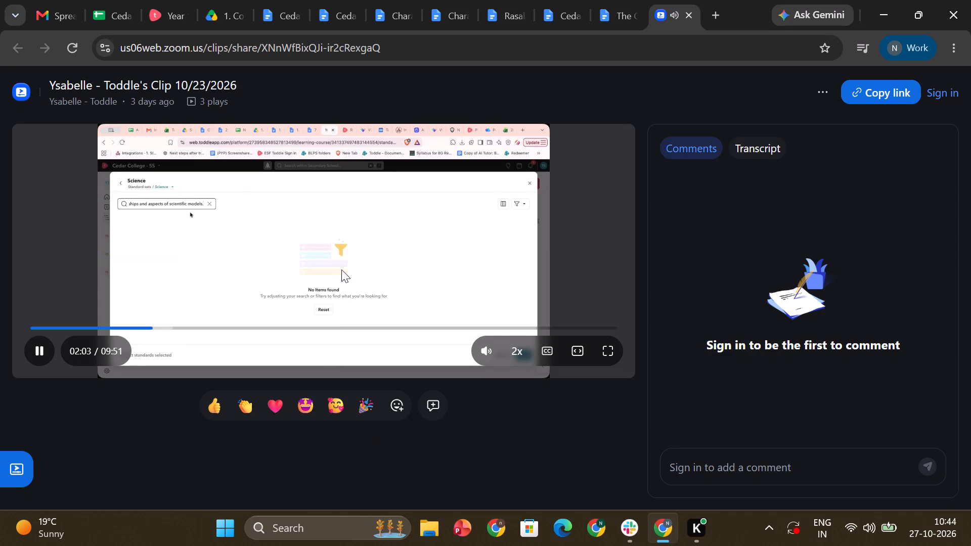
Reopen "Cedar Unit Plan - Year 8 Commedia.doc" from the "1. Commedia dell'Arte" folder in Google Drive.
click(213, 0)
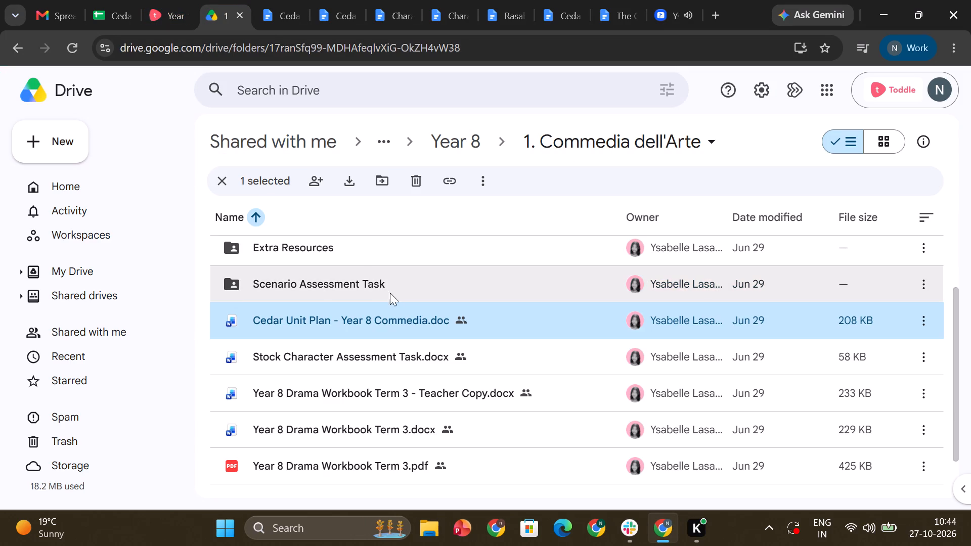
scroll(395, 297, up, 2)
scroll(395, 297, down, 3)
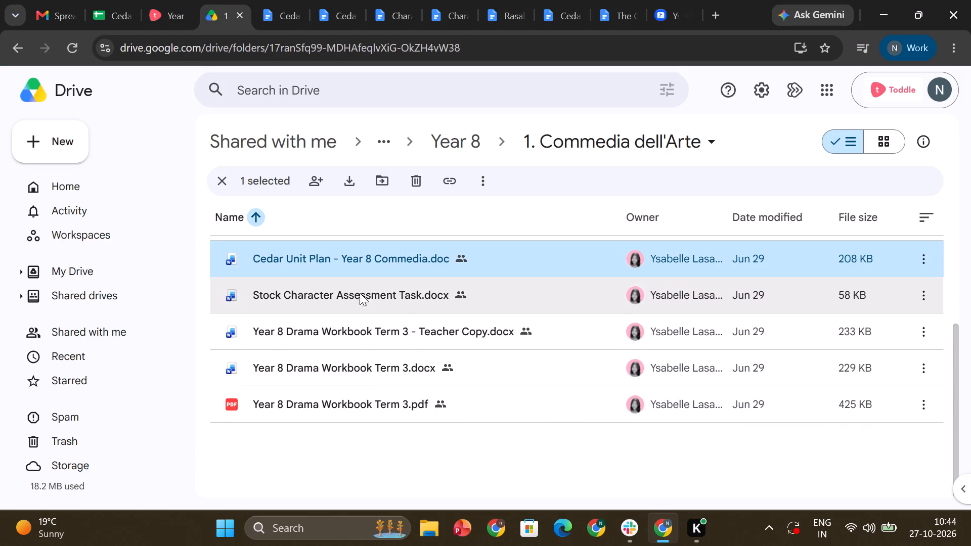
double_click(383, 267)
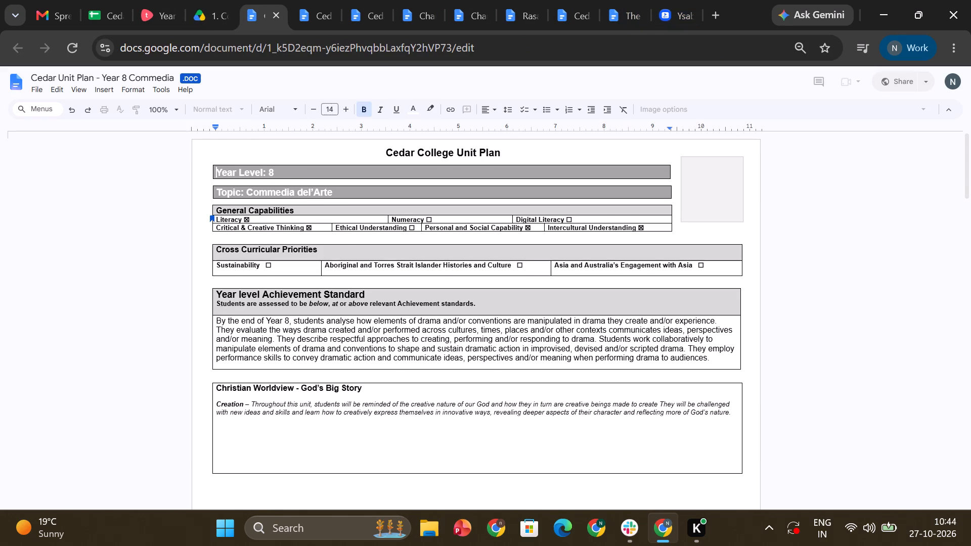
Switch to Toddle, go to the Courses and classes list and add Year 8 to the applied grade filter.
click(164, 6)
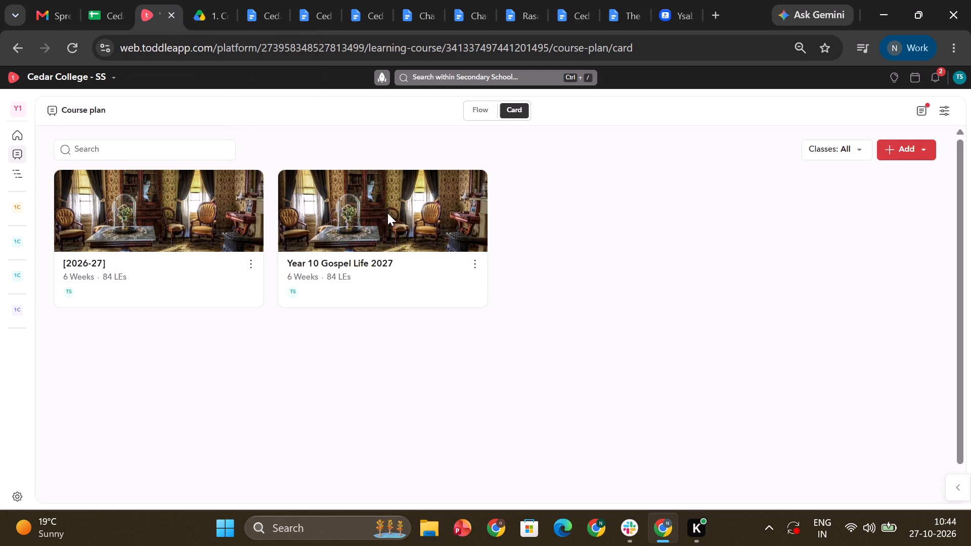
click(711, 290)
key(h)
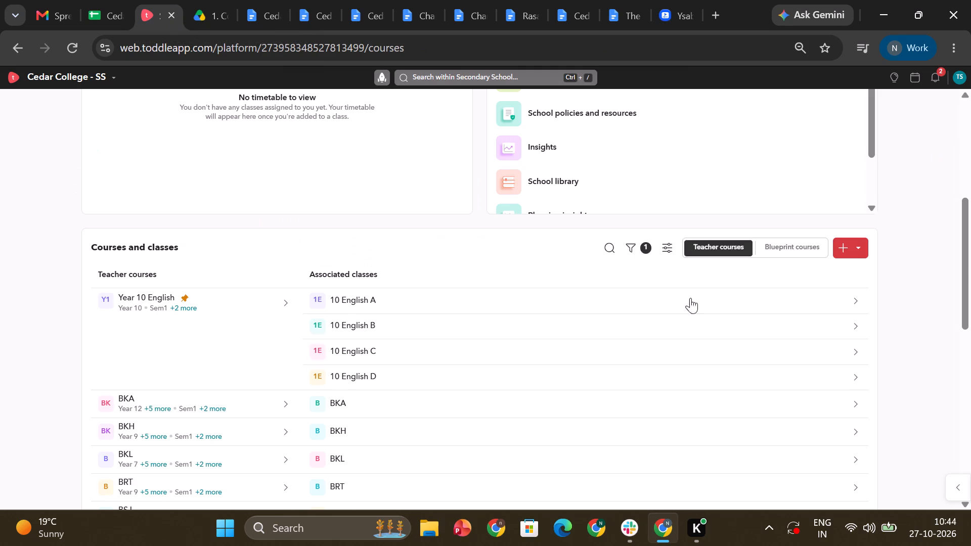
click(640, 250)
click(453, 303)
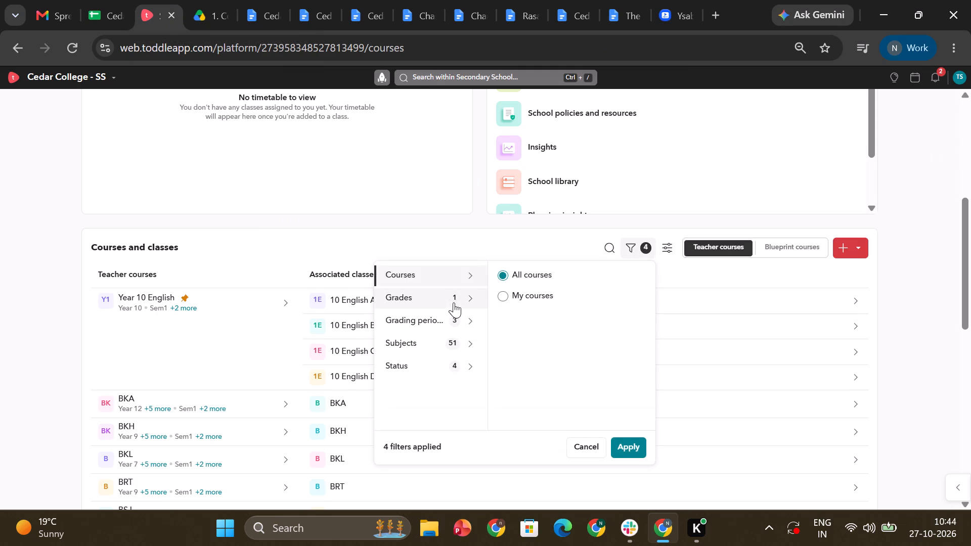
click(517, 309)
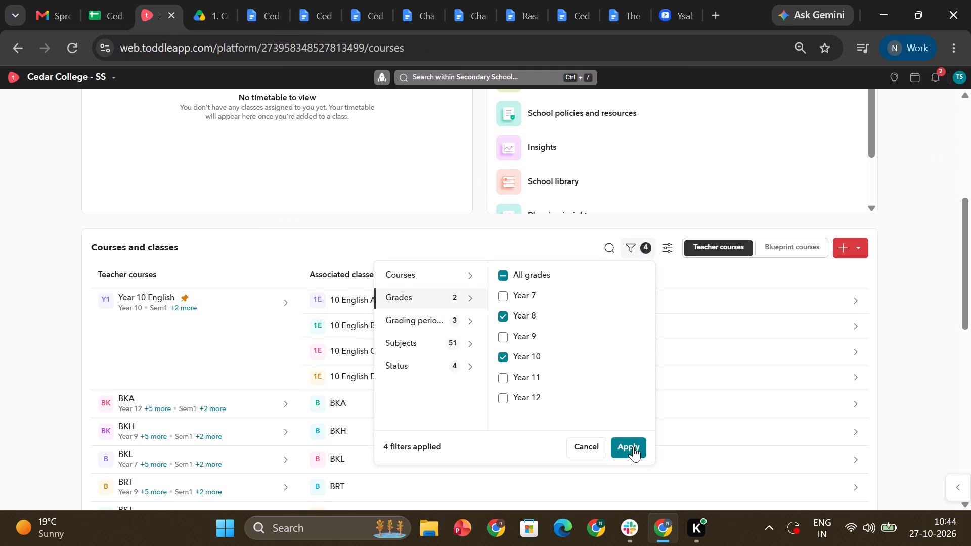
click(634, 447)
Search the teacher courses for "dram" and open the Drama course.
click(616, 243)
text(dram)
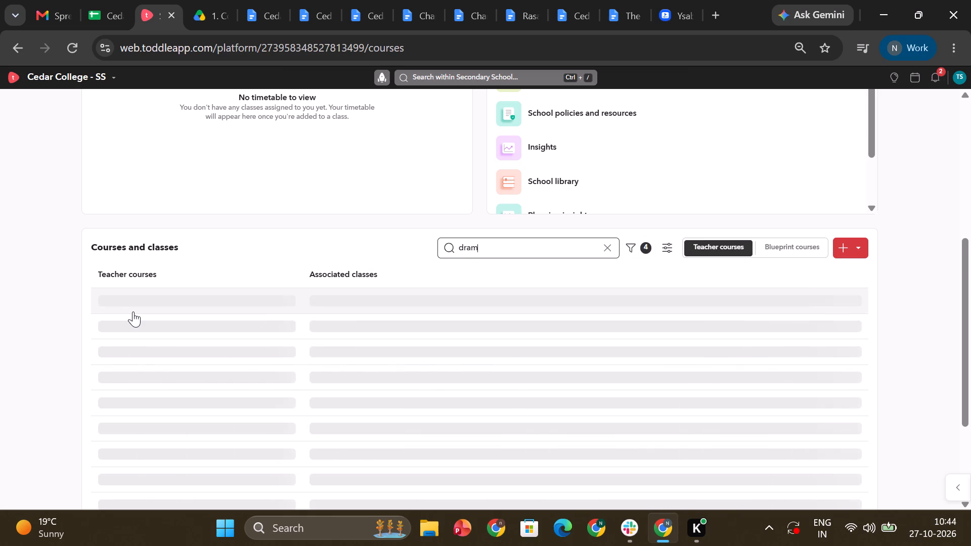
click(147, 393)
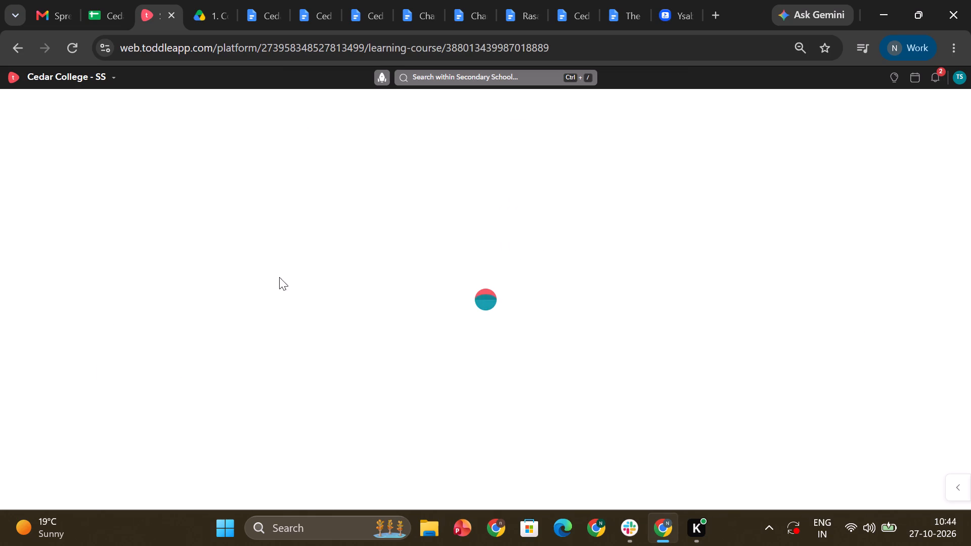
Return to the Zoom clip and rewatch how the unit's basic details and subject standards are filled in, between about 1:20 and 1:51.
click(666, 1)
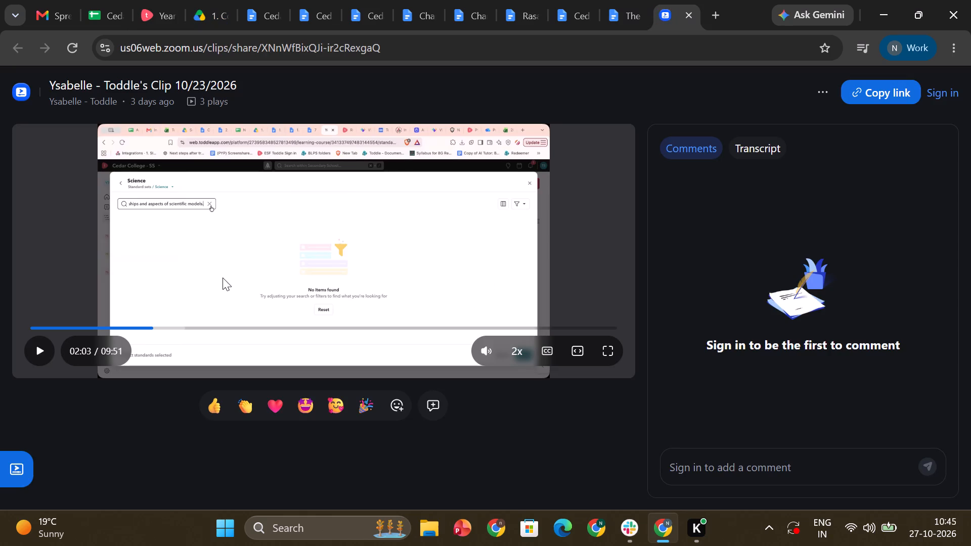
click(223, 278)
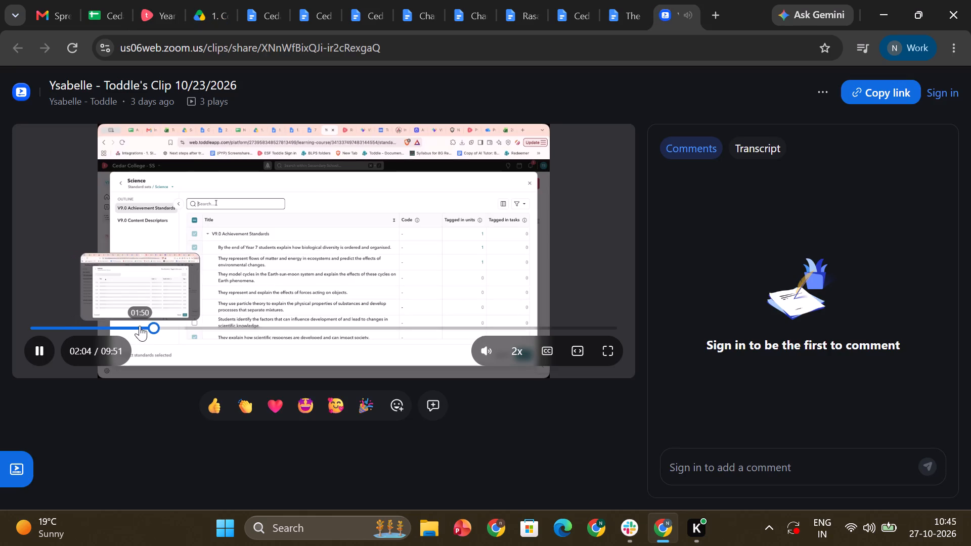
click(140, 326)
drag(143, 326, 122, 333)
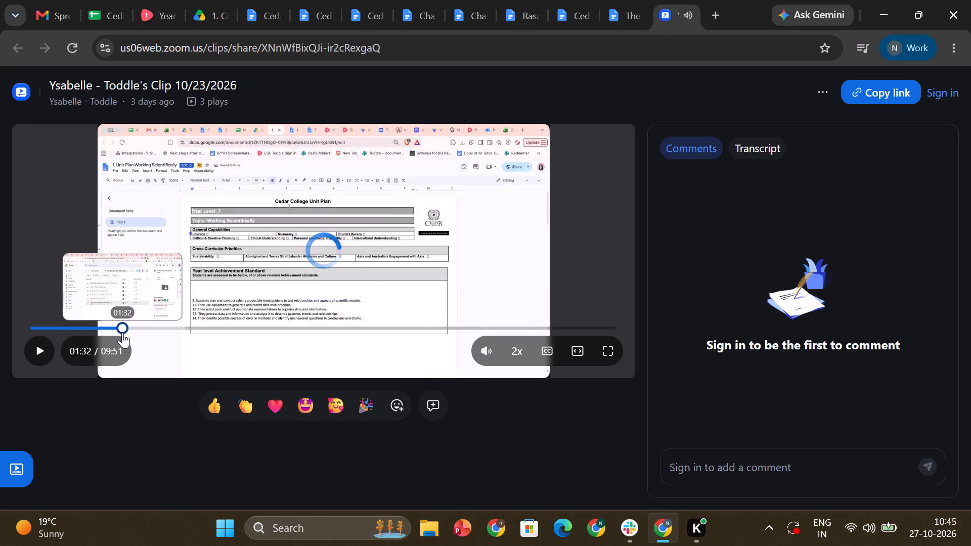
drag(122, 333, 110, 328)
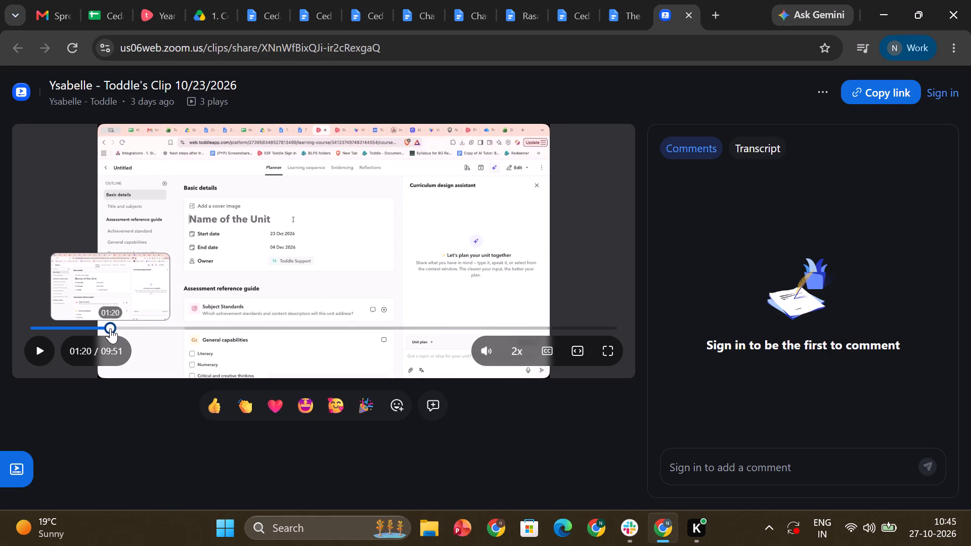
drag(110, 328, 138, 326)
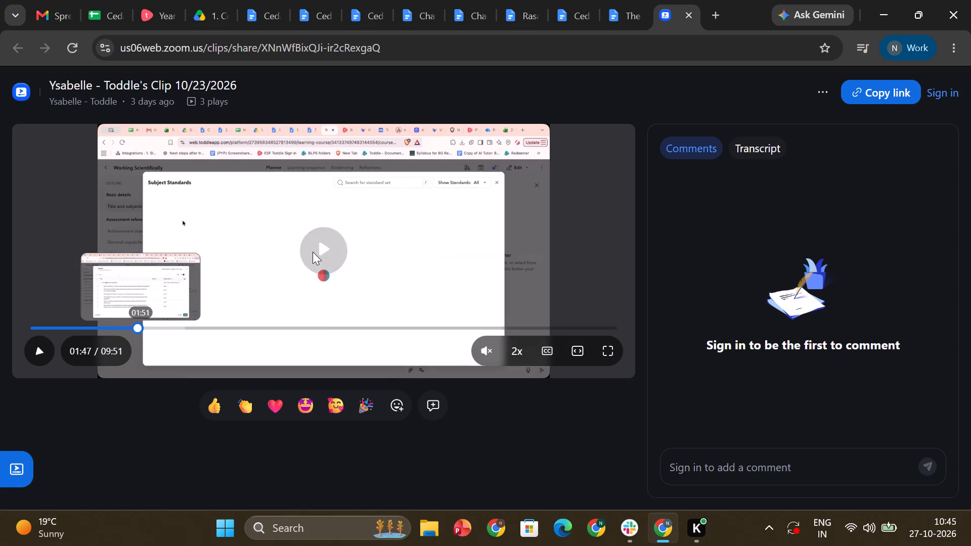
click(322, 240)
click(258, 219)
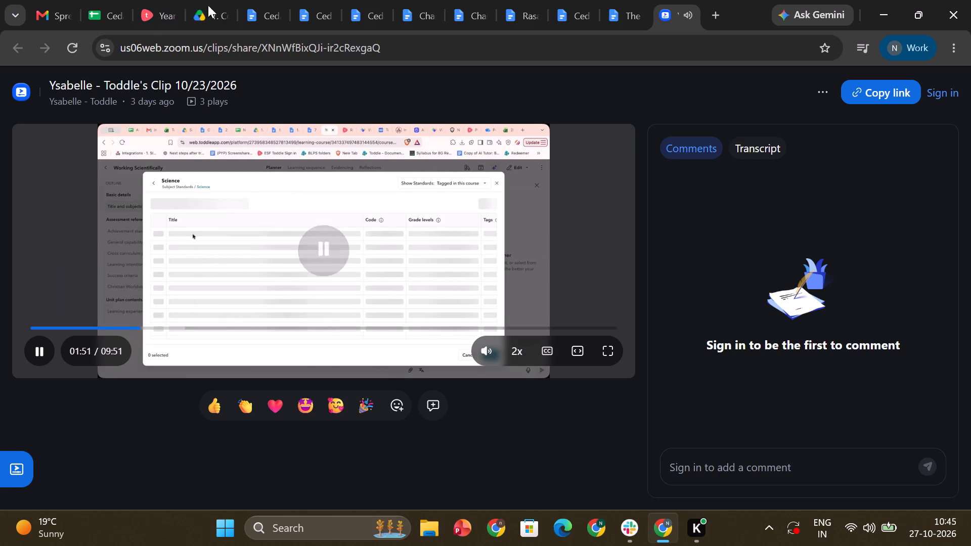
Switch to the Cedar Unit Plan - Year 8 Commedia document and copy its topic title, "Commedia del'Arte".
click(194, 0)
scroll(340, 334, up, 1)
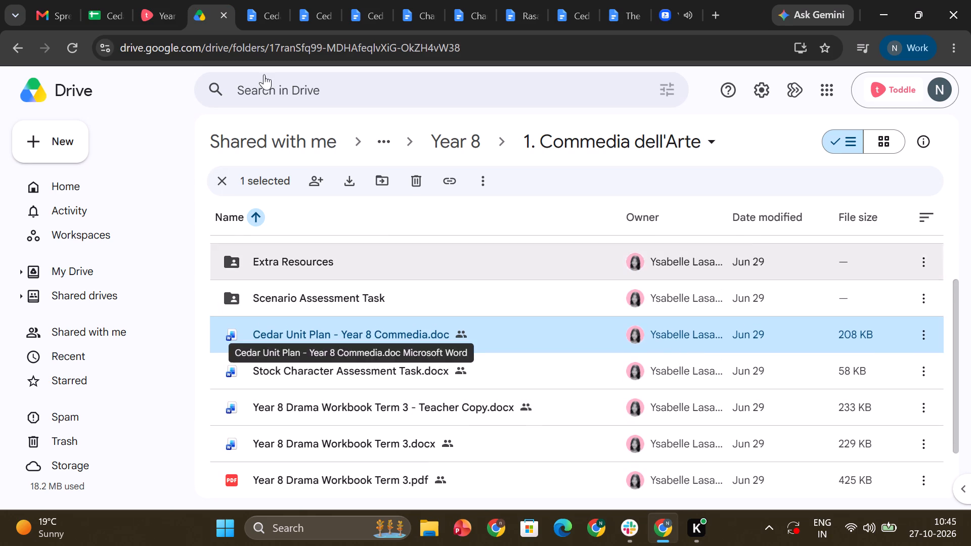
click(259, 0)
drag(337, 192, 336, 193)
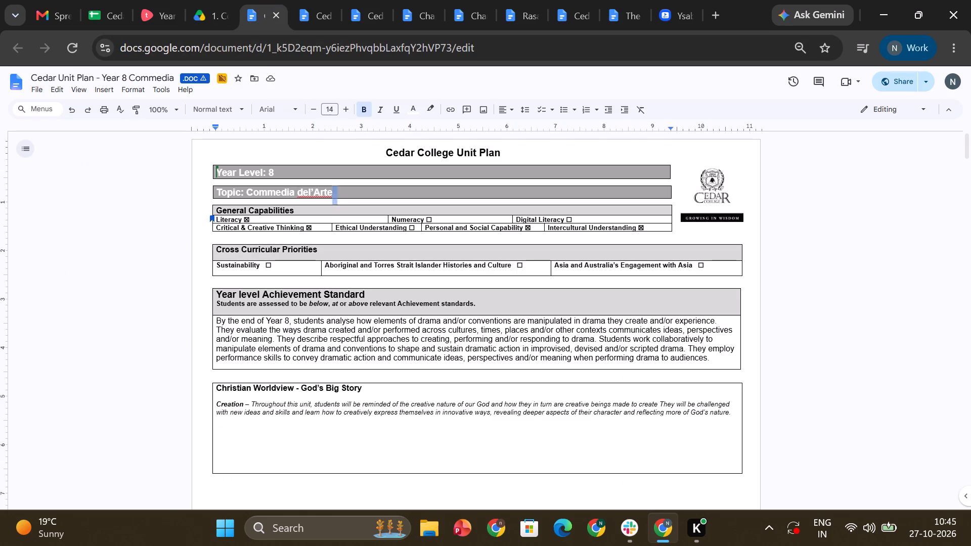
drag(336, 193, 249, 189)
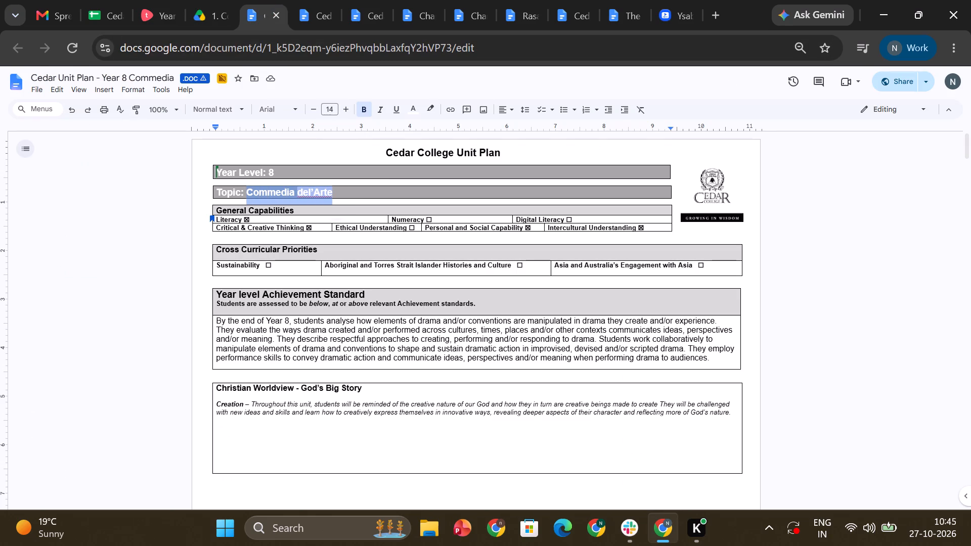
key(ctrl+c)
Switch to Toddle, open the Commedia dell'Arte unit from the course plan and look through its planner sections.
click(147, 0)
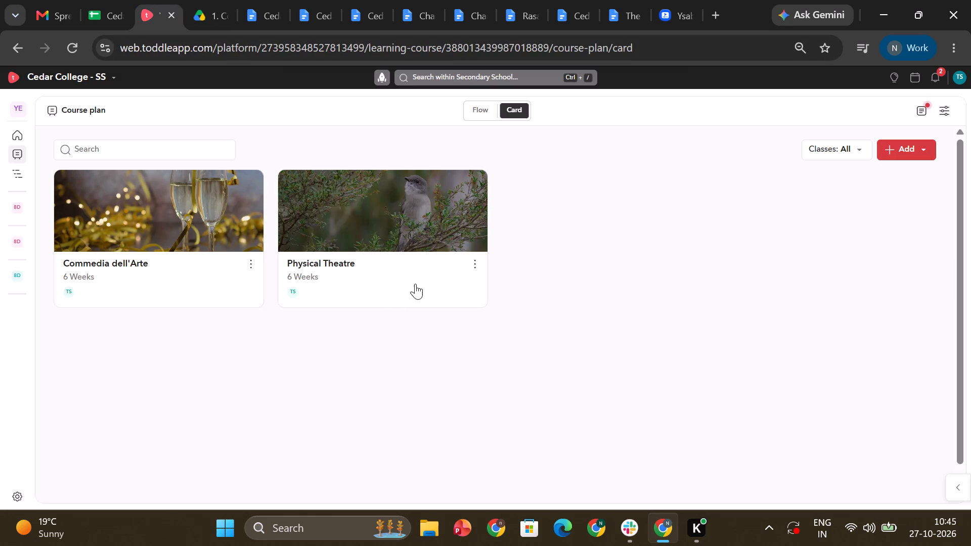
click(251, 9)
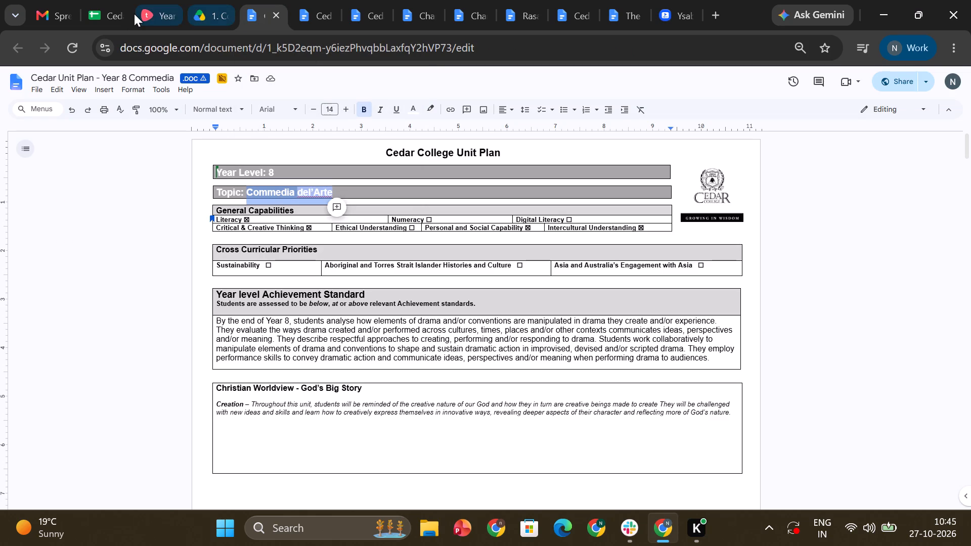
click(153, 9)
click(177, 238)
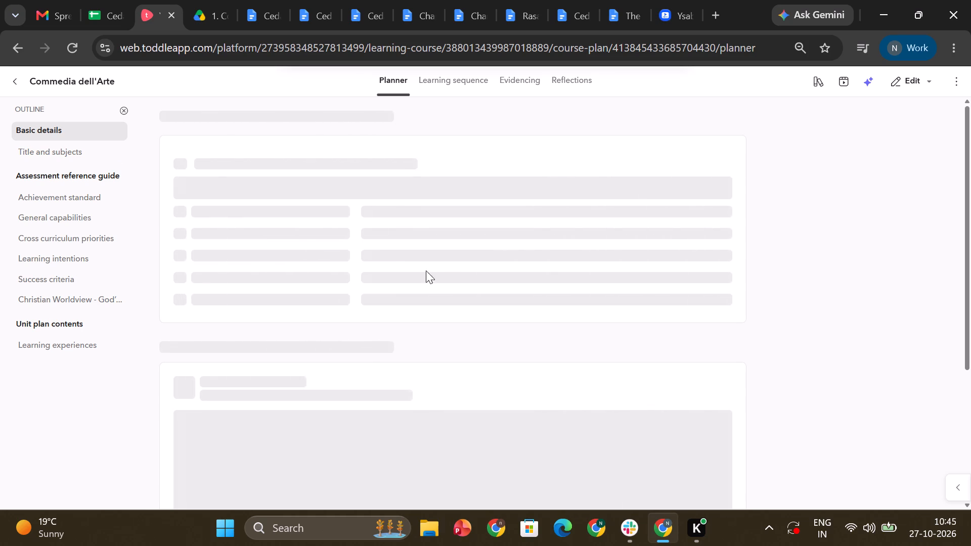
scroll(346, 298, down, 10)
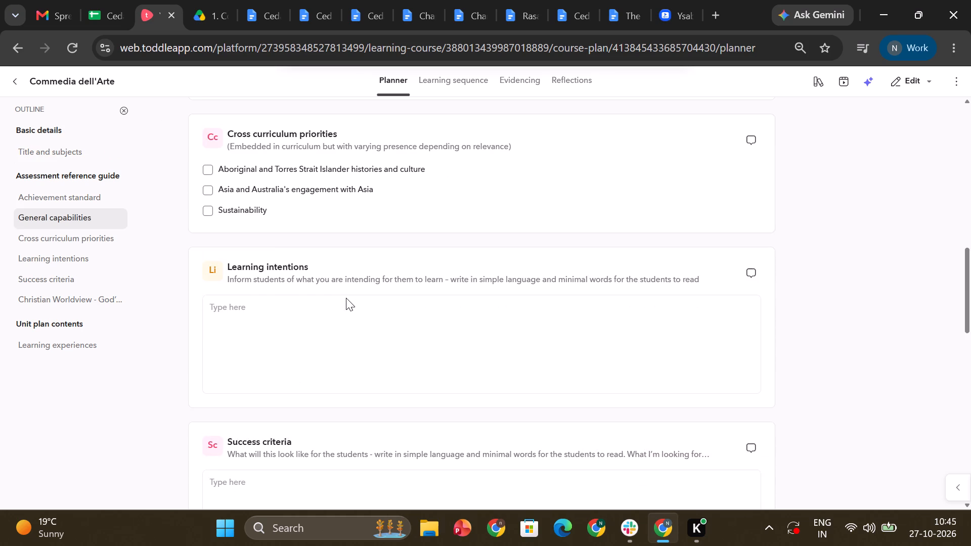
scroll(346, 298, down, 8)
scroll(346, 298, up, 8)
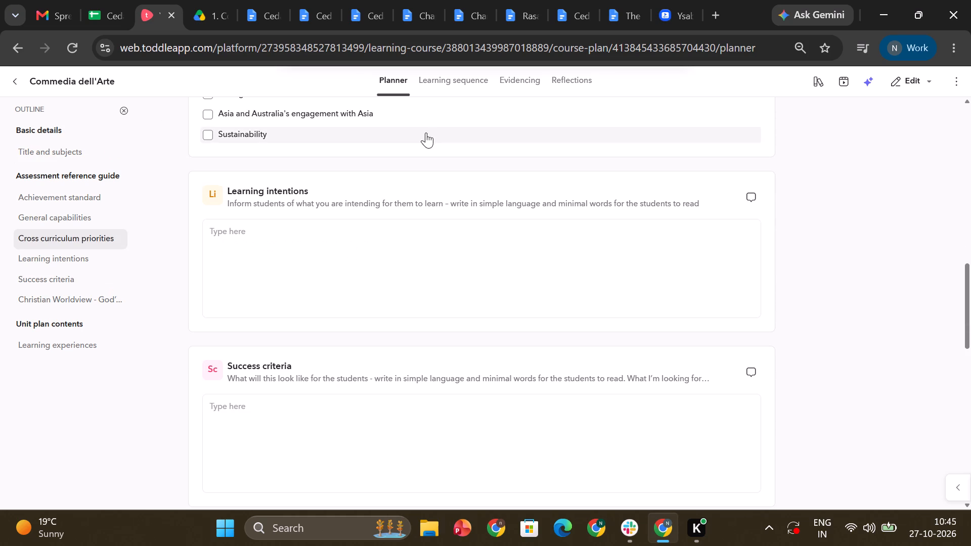
Examine the folders and resources in the Commedia dell'Arte unit's learning sequence.
click(462, 83)
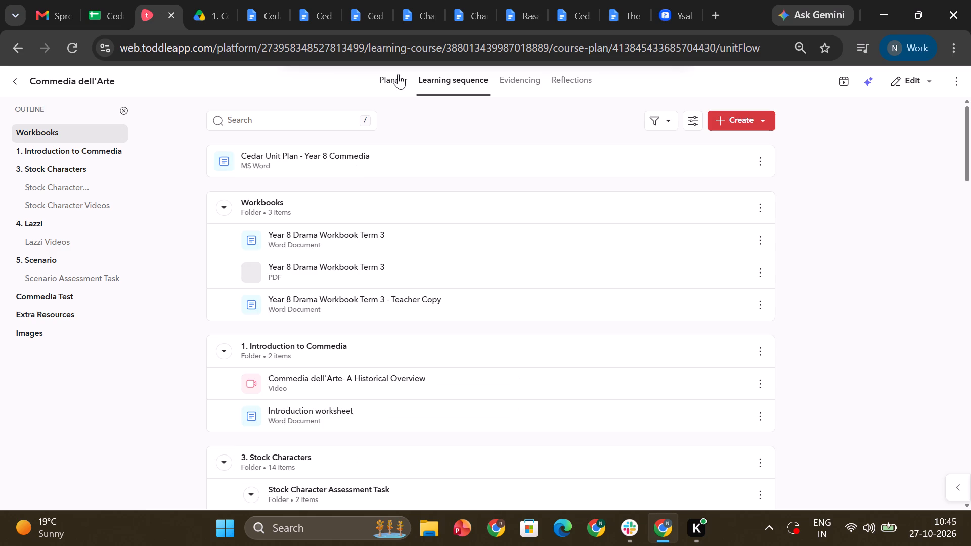
scroll(392, 265, down, 11)
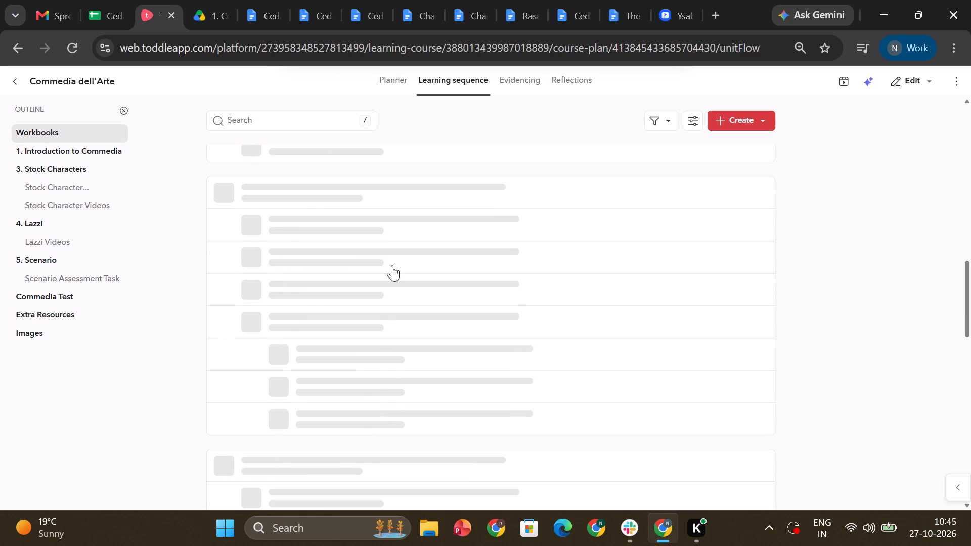
scroll(392, 265, down, 14)
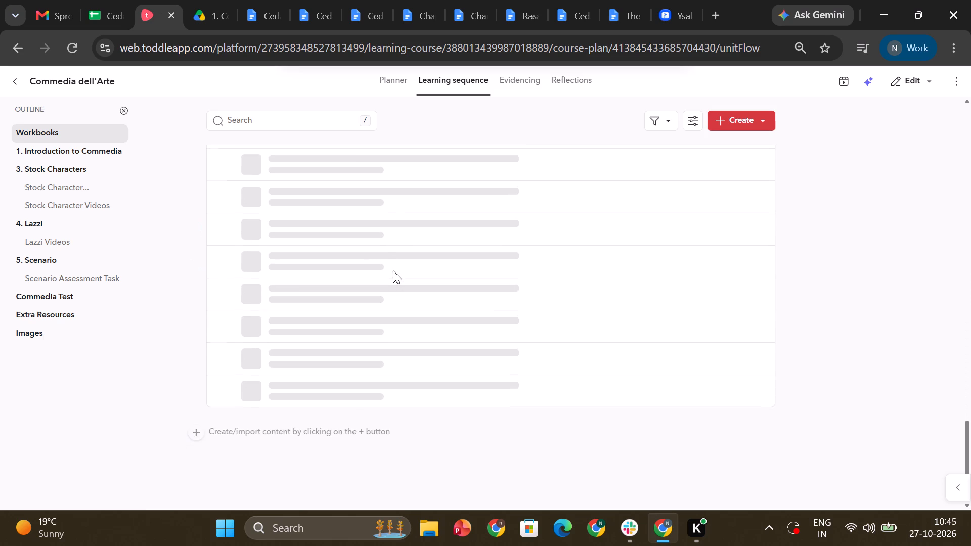
scroll(389, 270, down, 2)
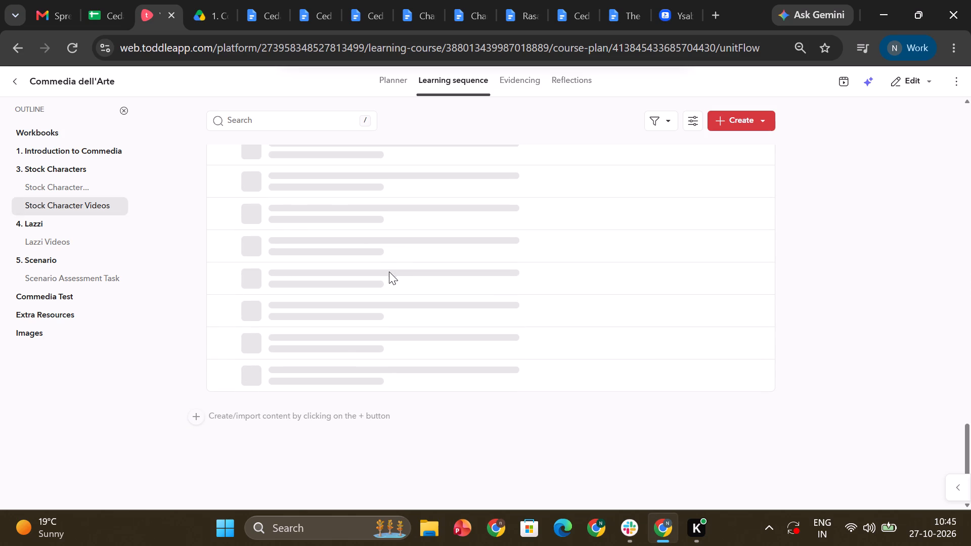
scroll(389, 271, down, 2)
scroll(392, 276, up, 12)
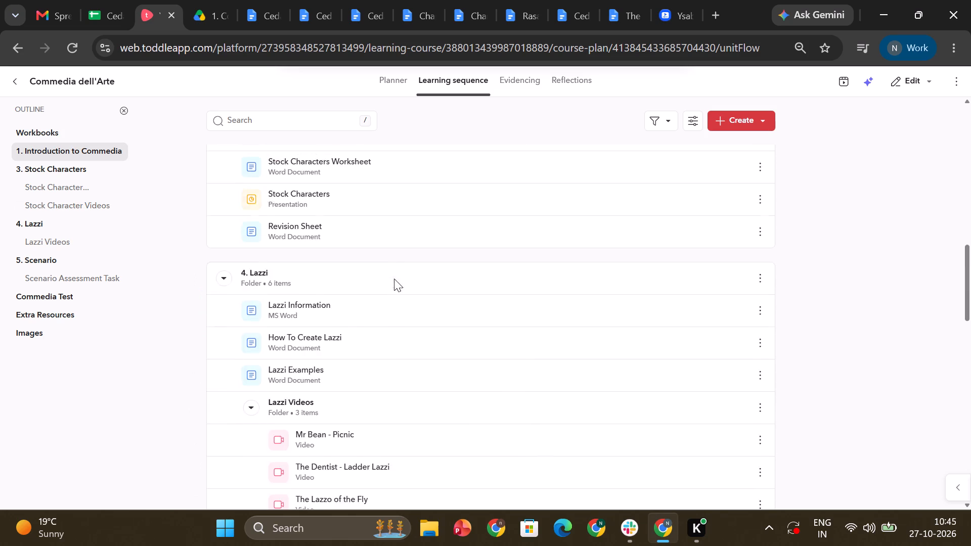
scroll(394, 279, up, 17)
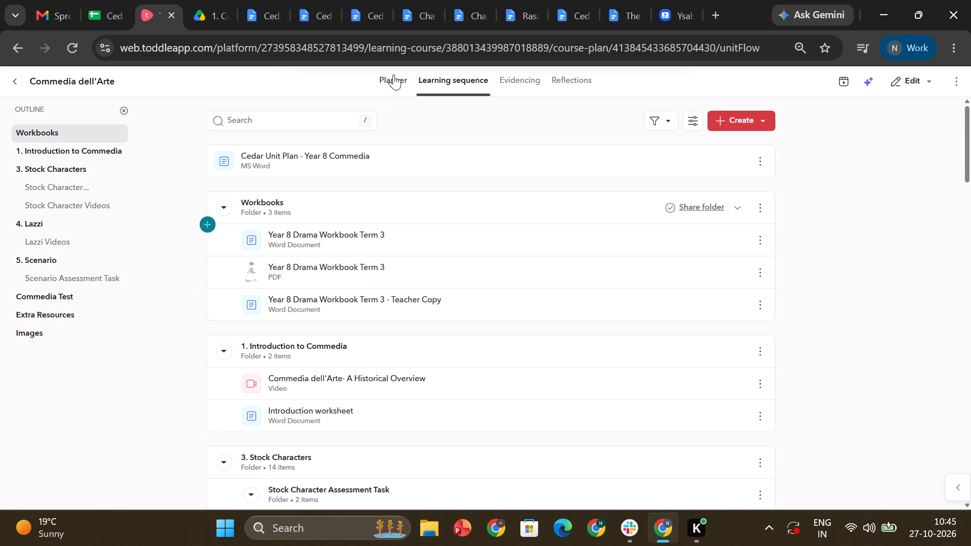
Return to the unit's planner and review its basic details and assessment reference guide sections.
click(393, 74)
scroll(273, 117, down, 2)
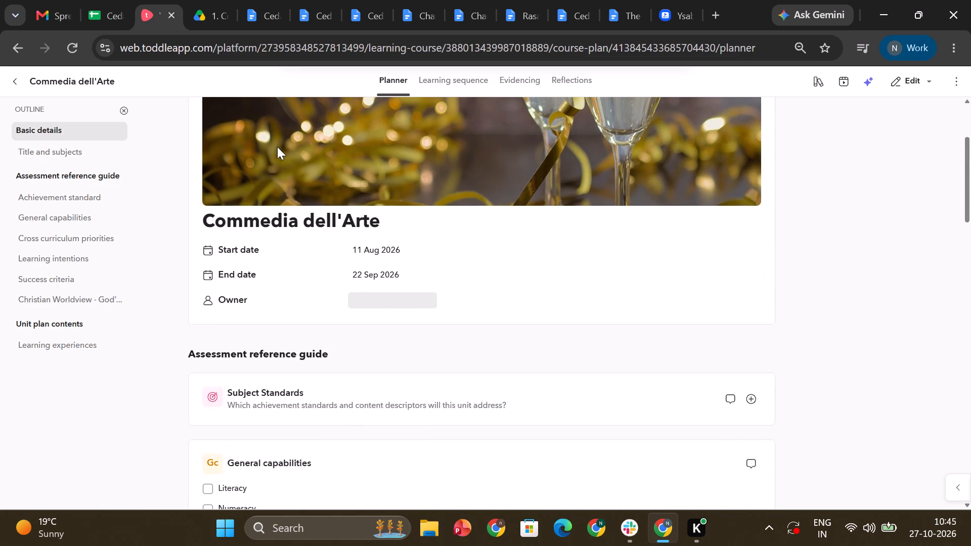
scroll(277, 147, down, 3)
scroll(299, 156, up, 3)
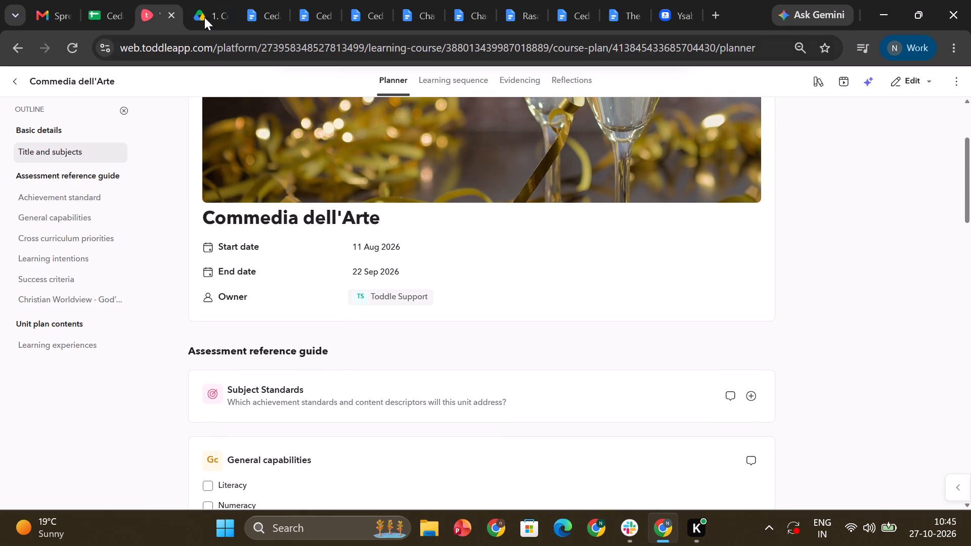
Place the Toddle planner and the Cedar Unit Plan - Year 8 Commedia document side by side in a split view.
click(215, 0)
click(261, 0)
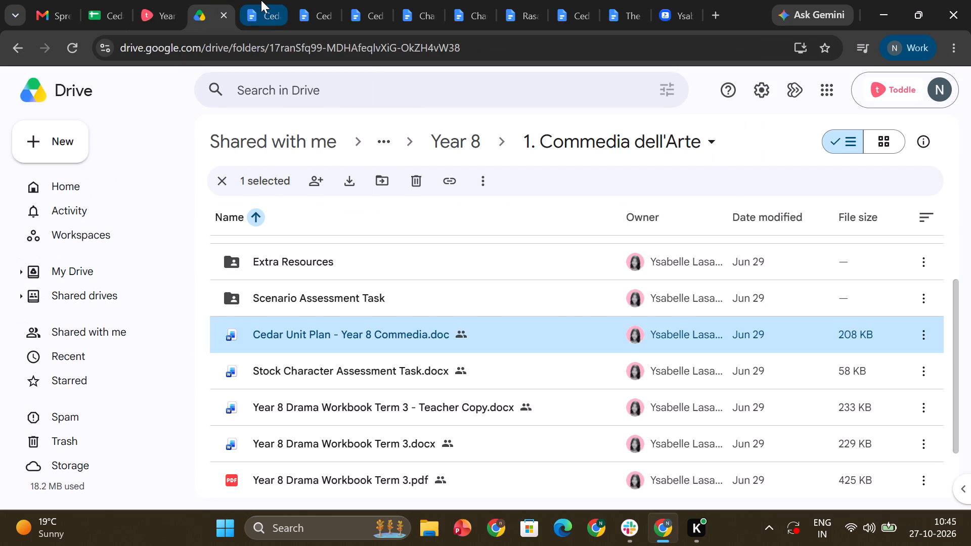
drag(160, 4, 228, 0)
click(264, 1)
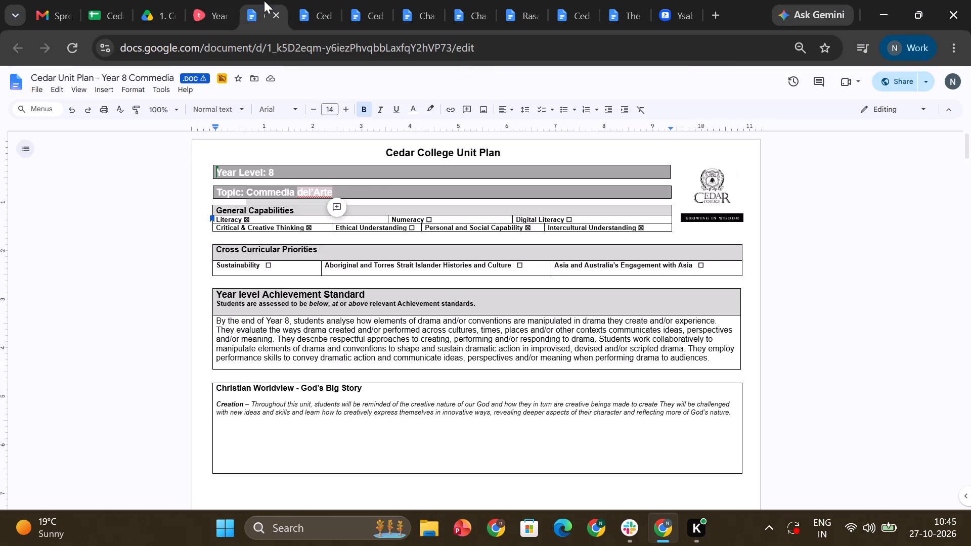
scroll(428, 398, down, 1)
scroll(410, 373, up, 2)
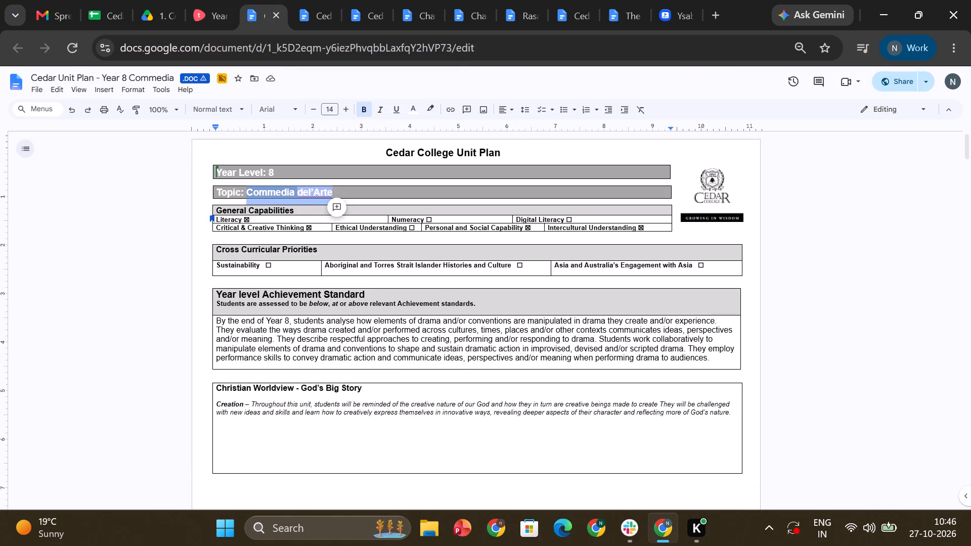
scroll(358, 289, up, 1)
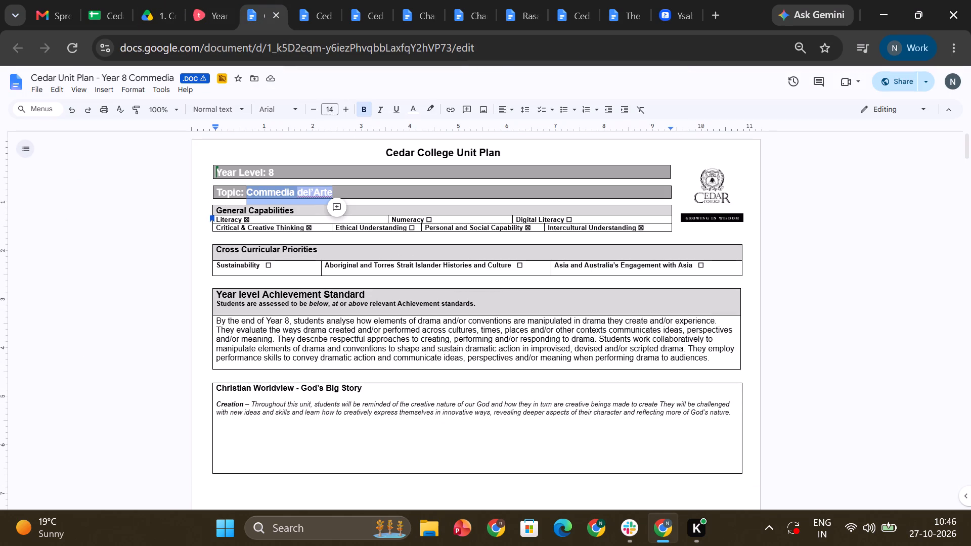
click(197, 0)
right_click(197, 0)
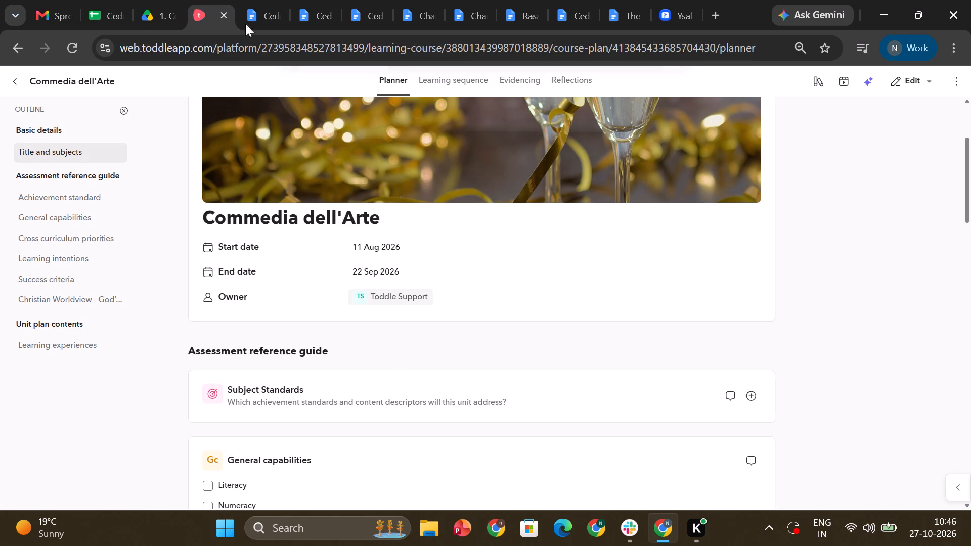
click(288, 46)
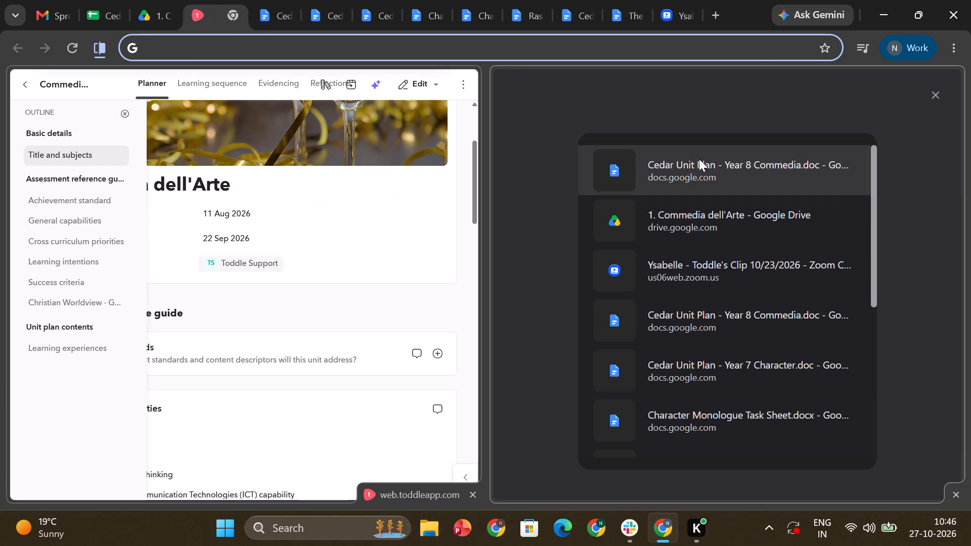
click(690, 161)
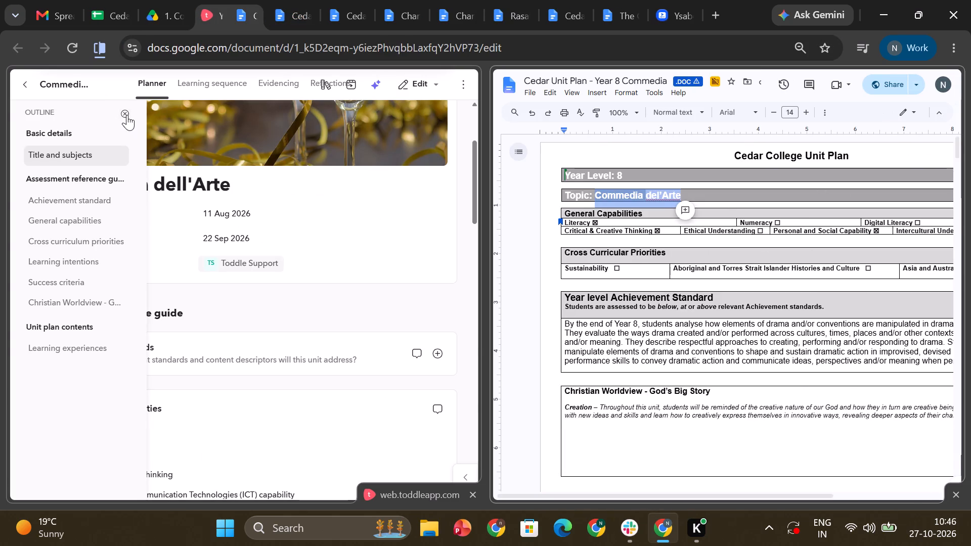
Hide the planner outline and, under General capabilities, select Literacy, Numeracy, Critical and creative thinking, and Inter-cultural understanding.
click(127, 115)
scroll(192, 337, down, 1)
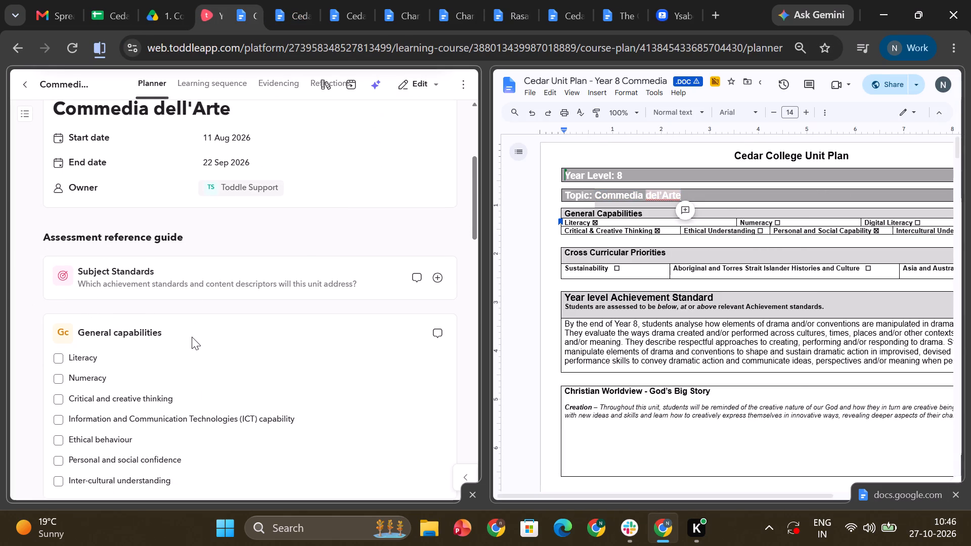
scroll(192, 337, down, 1)
click(55, 287)
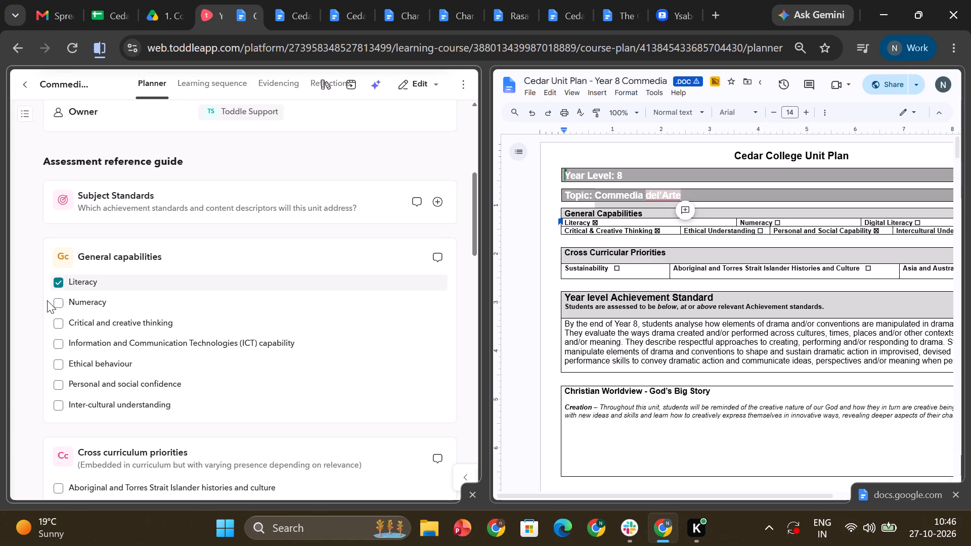
click(56, 304)
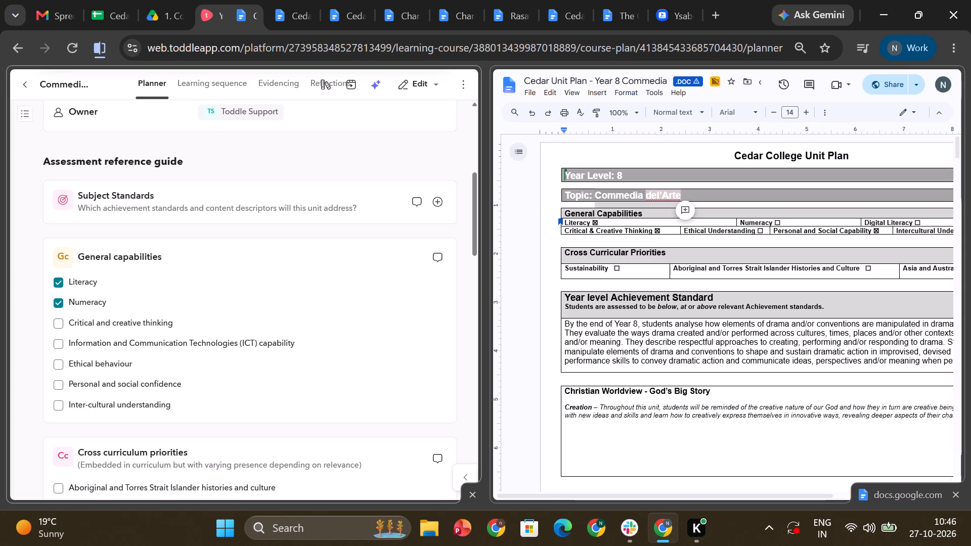
drag(694, 497, 742, 491)
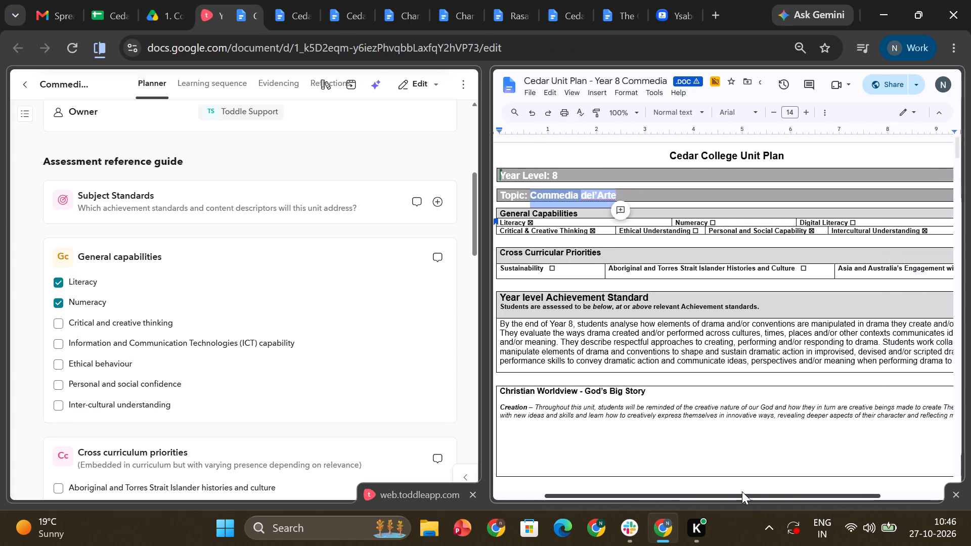
drag(742, 491, 718, 481)
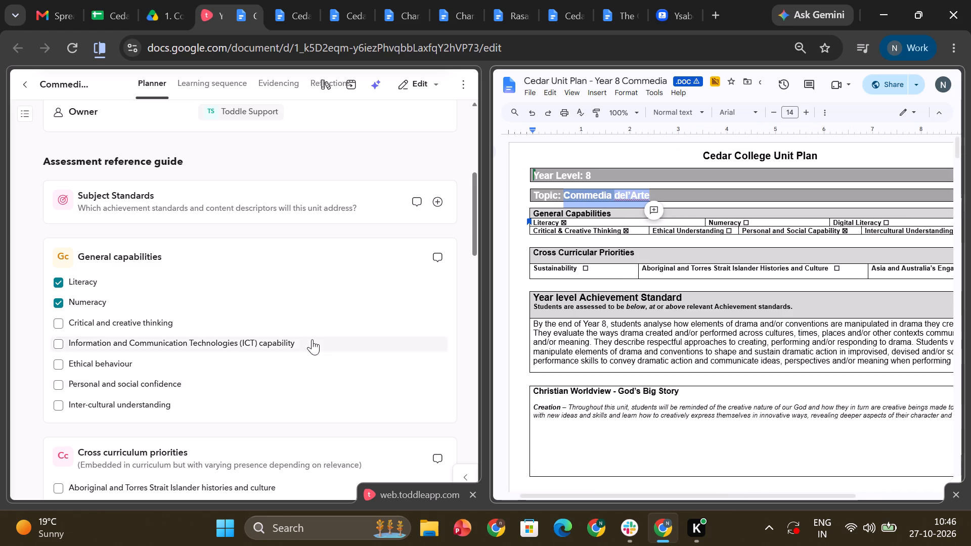
click(90, 326)
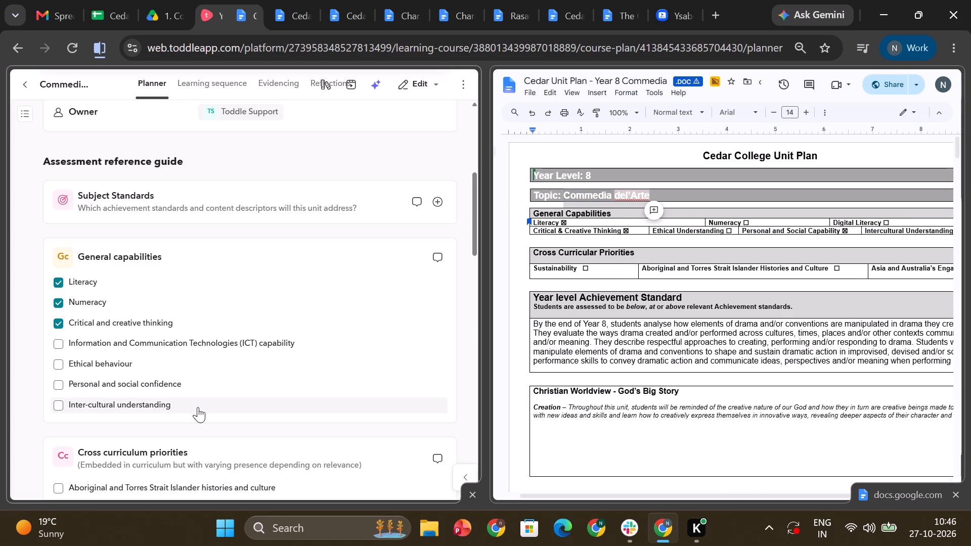
click(124, 407)
Under Cross curriculum priorities, select Sustainability, Asia and Australia's engagement with Asia, and Aboriginal and Torres Strait Islander histories and culture.
scroll(183, 350, down, 2)
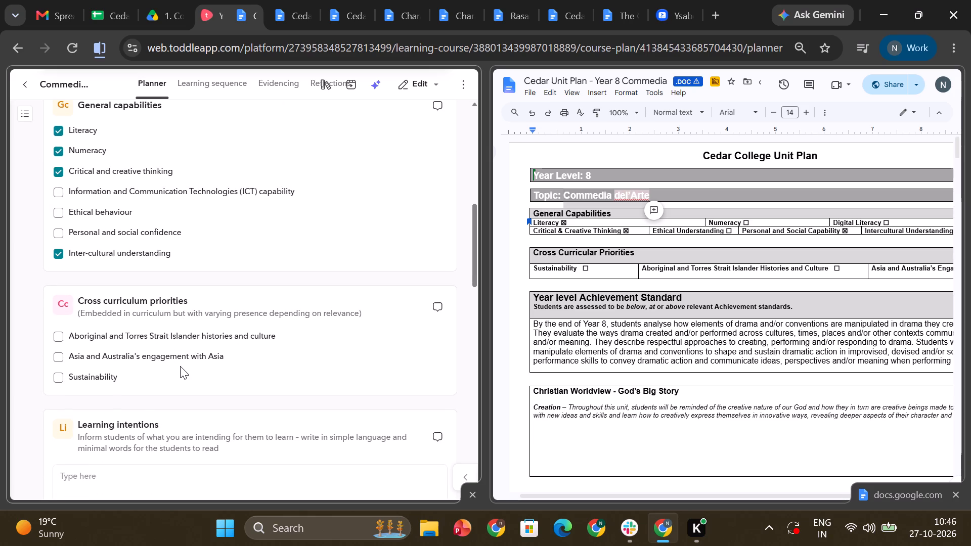
scroll(648, 390, down, 1)
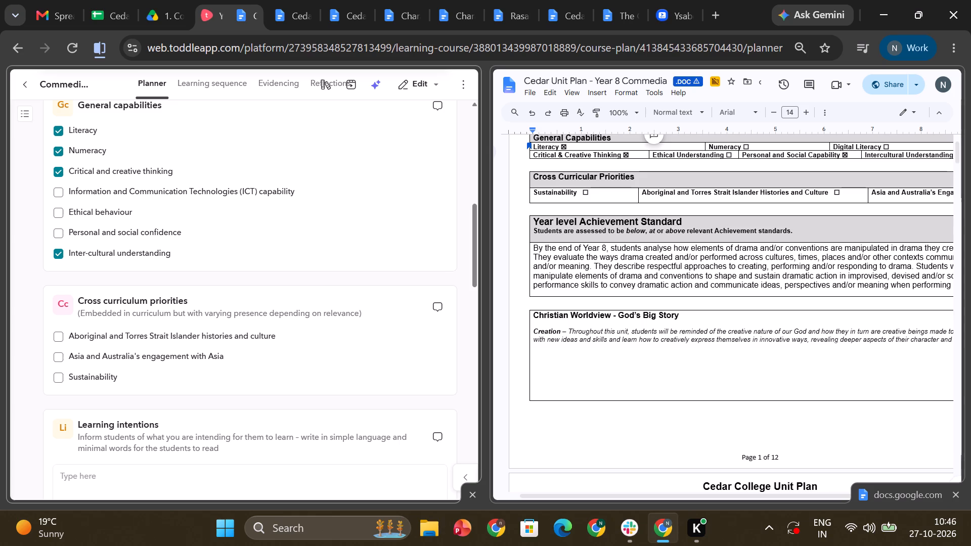
click(55, 381)
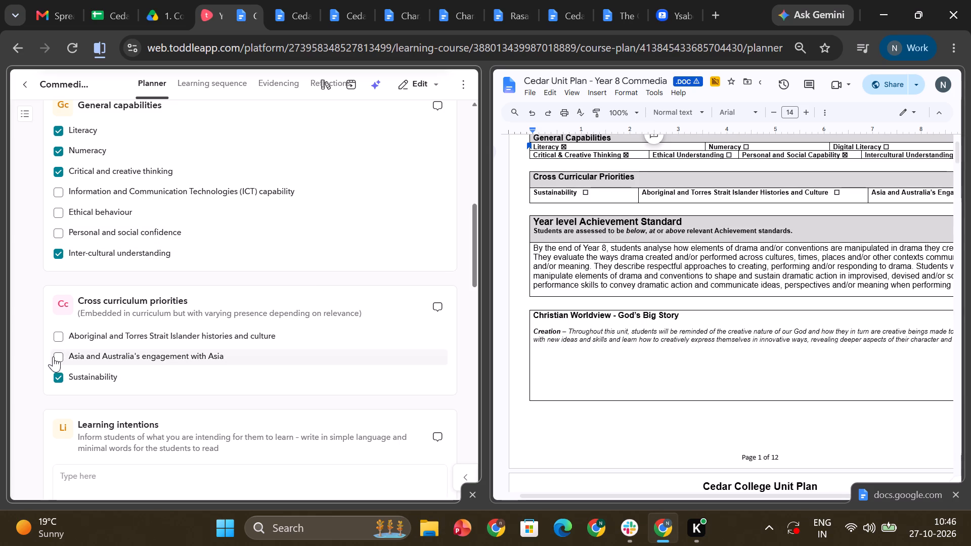
click(56, 355)
click(58, 332)
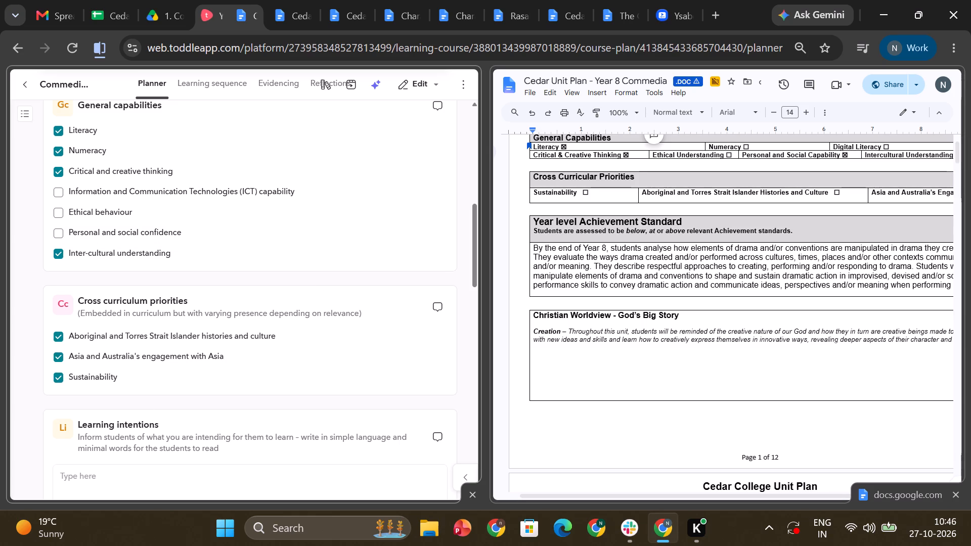
scroll(735, 336, down, 1)
scroll(662, 337, up, 1)
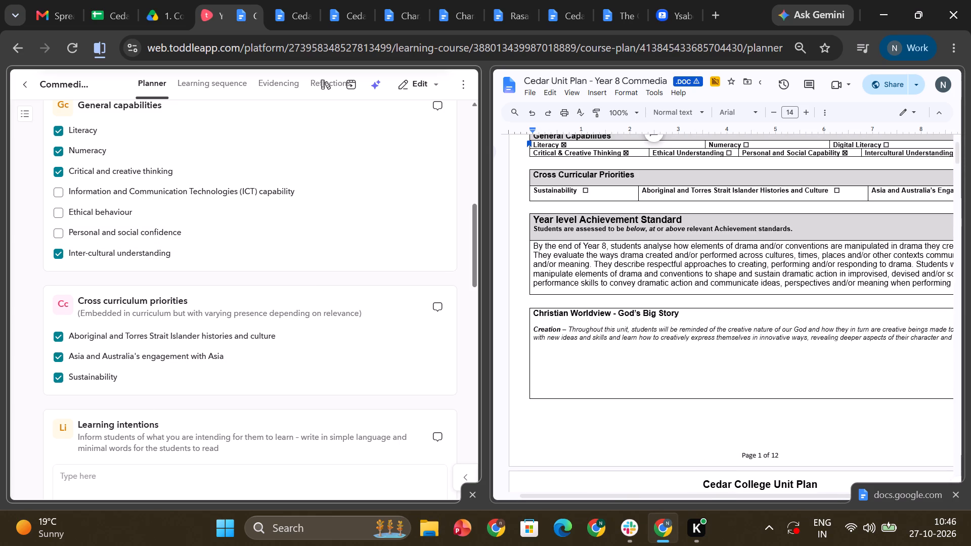
Search the planner's Subject Standards for "dra" and open the Drama standard set.
scroll(356, 341, down, 2)
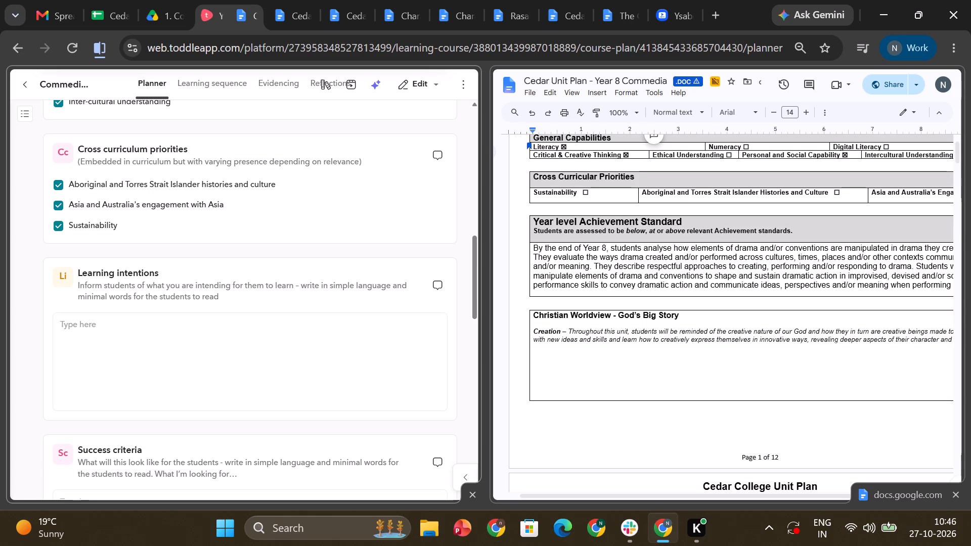
scroll(368, 344, down, 6)
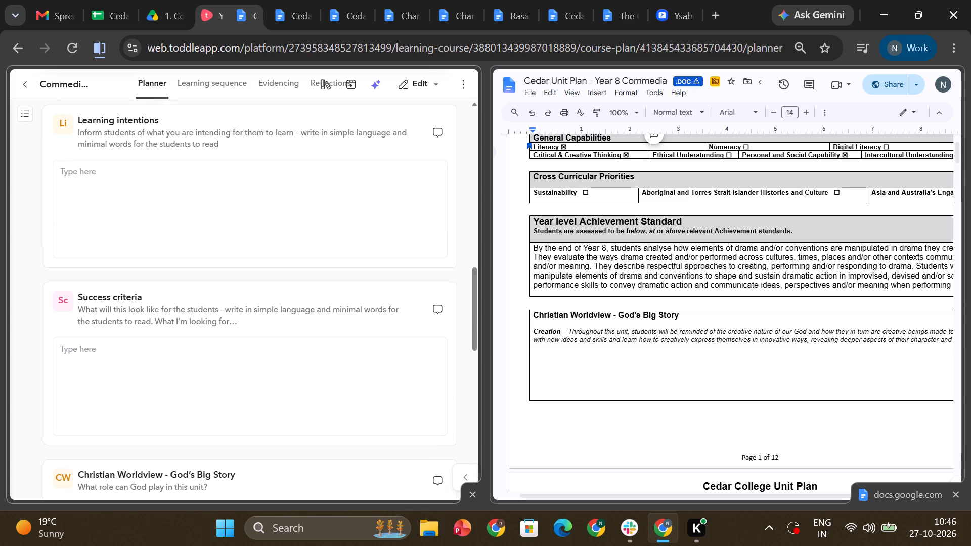
scroll(368, 344, down, 2)
scroll(368, 344, up, 14)
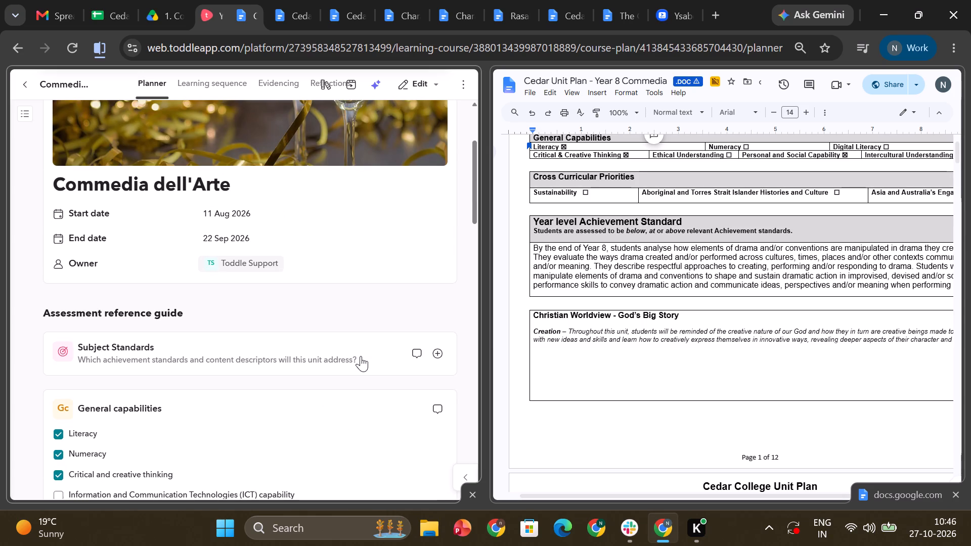
click(431, 352)
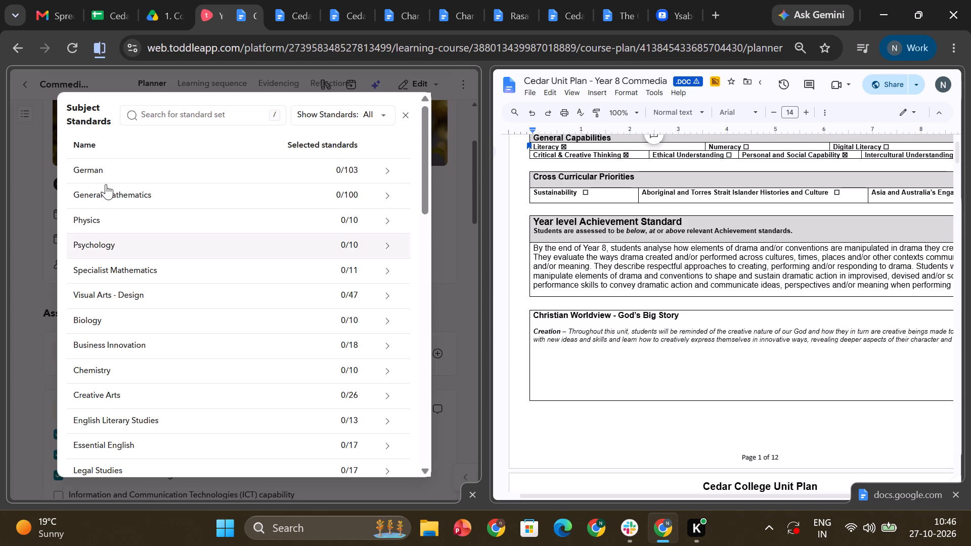
scroll(670, 266, up, 5)
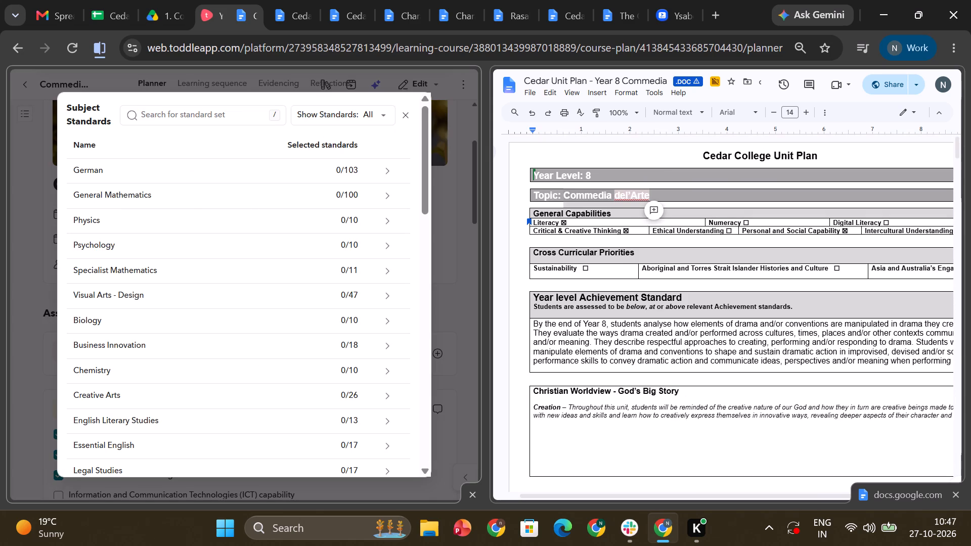
scroll(675, 268, down, 1)
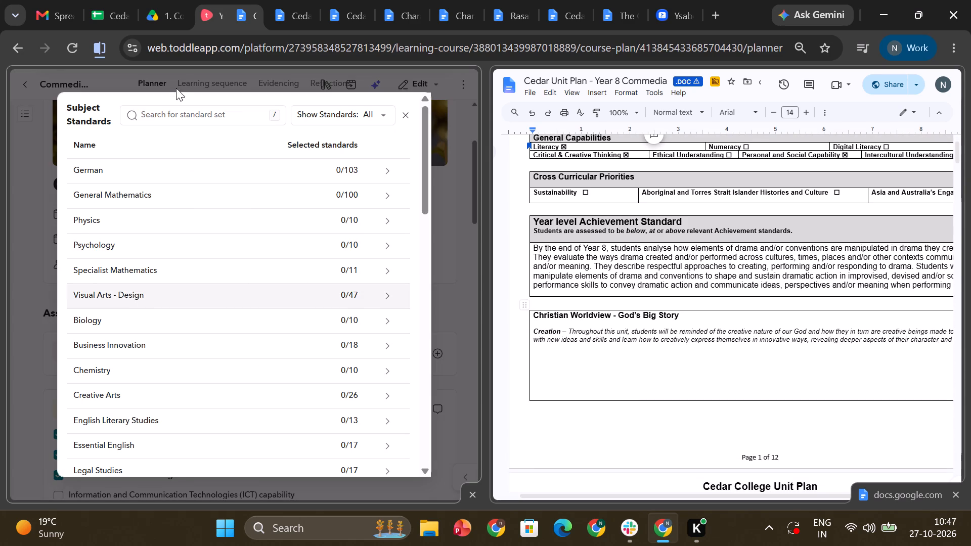
click(171, 112)
key(d)
key(r)
key(a)
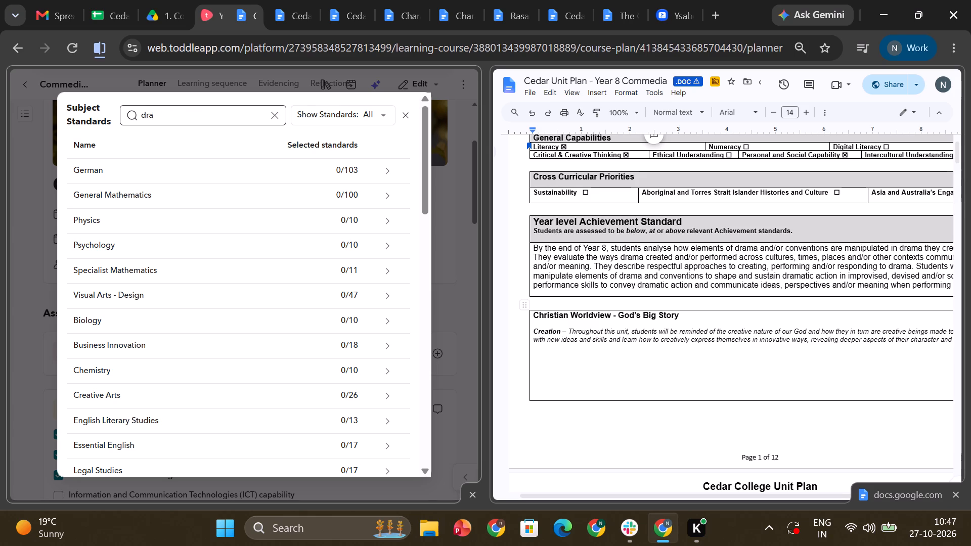
click(172, 182)
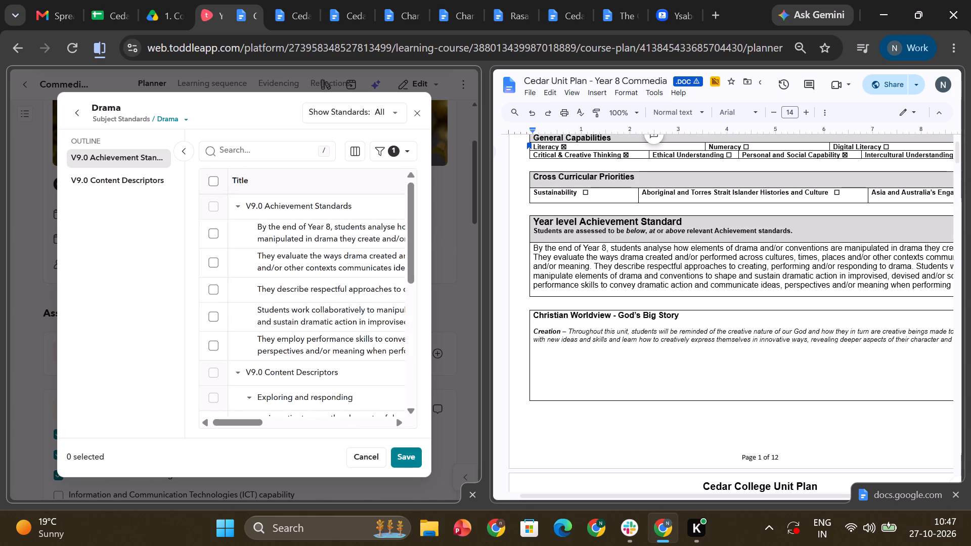
Check the document's Year level Achievement Standard, select all five Year 8 statements under V9.0 Achievement Standards, and save them to the planner.
drag(612, 245, 725, 245)
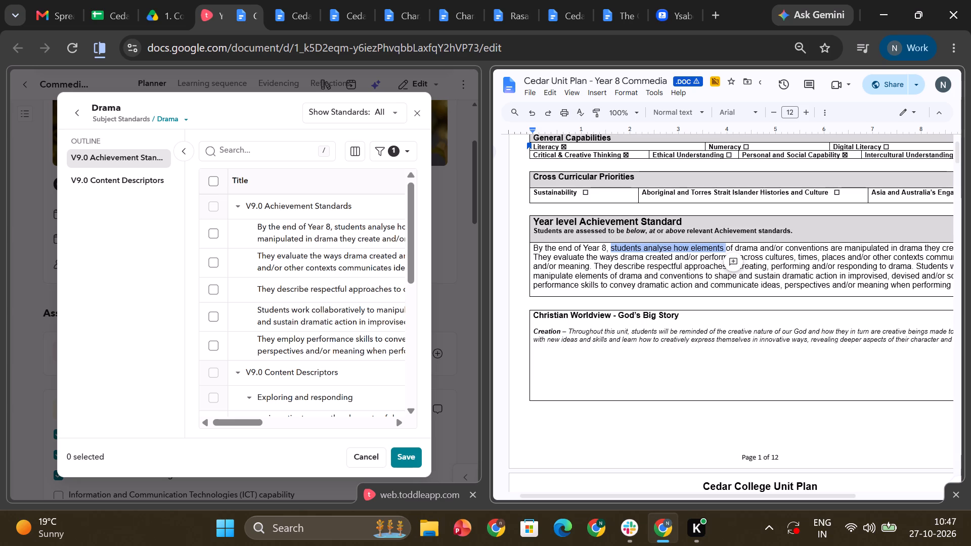
key(ctrl+c)
click(210, 228)
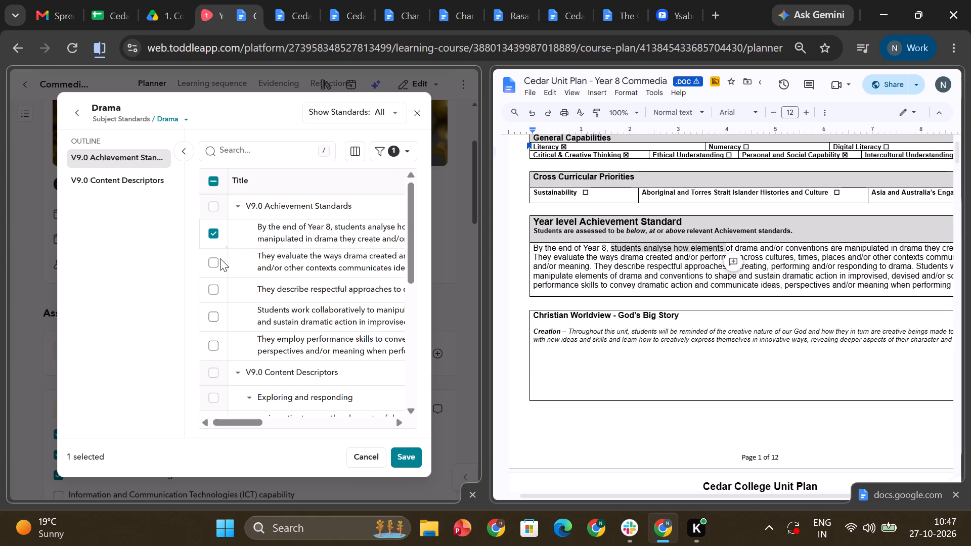
click(215, 260)
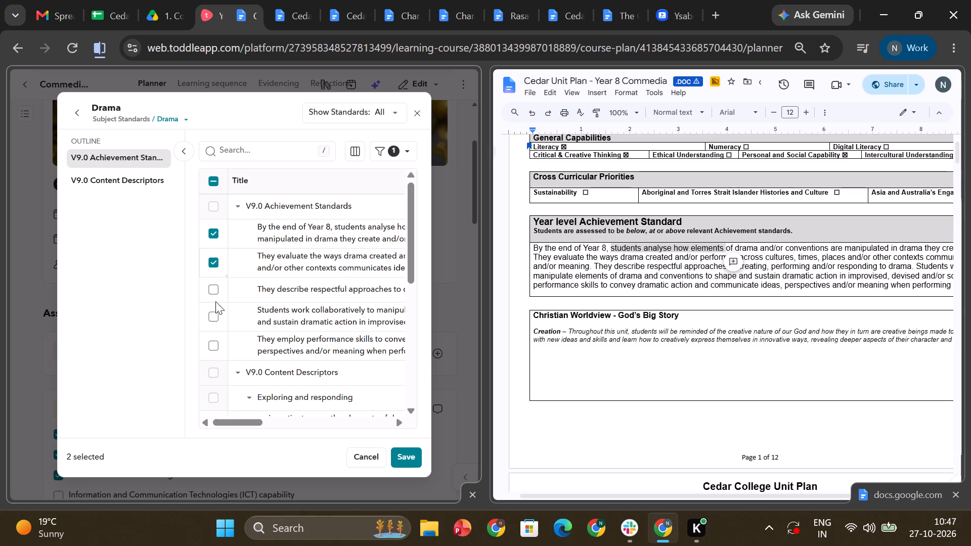
click(211, 292)
click(212, 316)
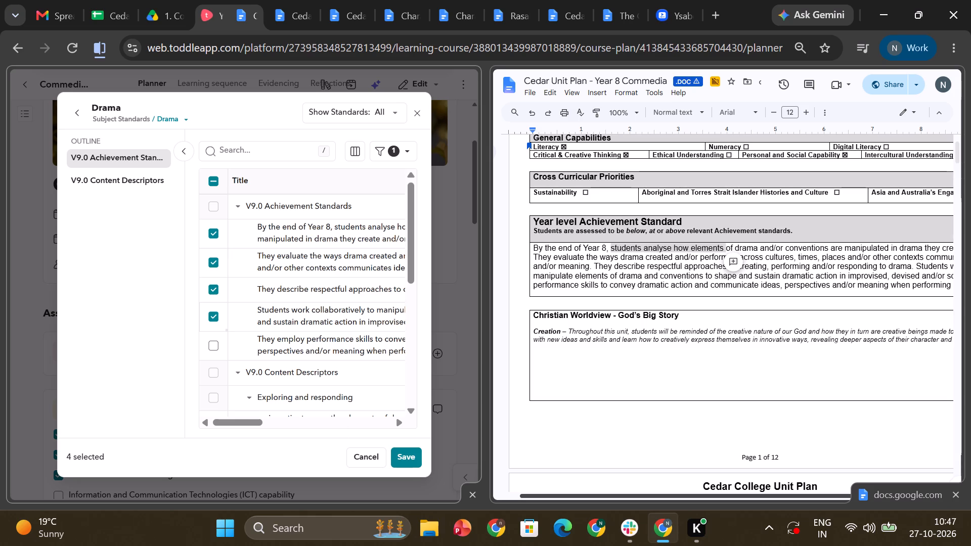
drag(612, 497, 638, 495)
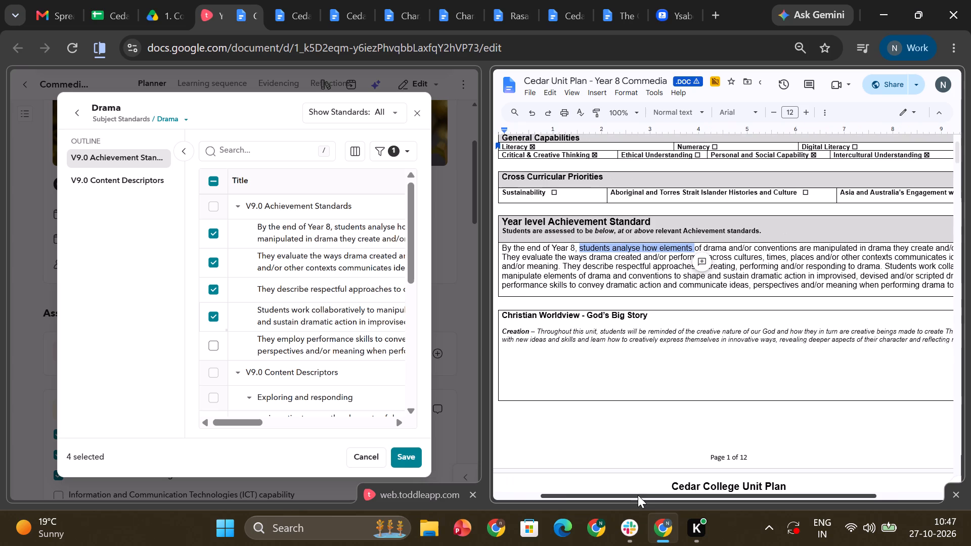
drag(638, 495, 640, 498)
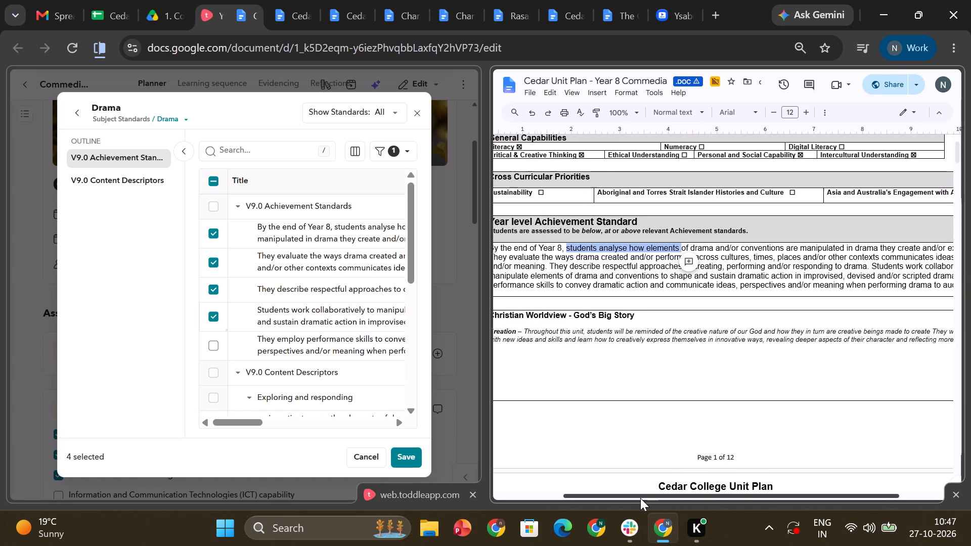
drag(640, 498, 698, 491)
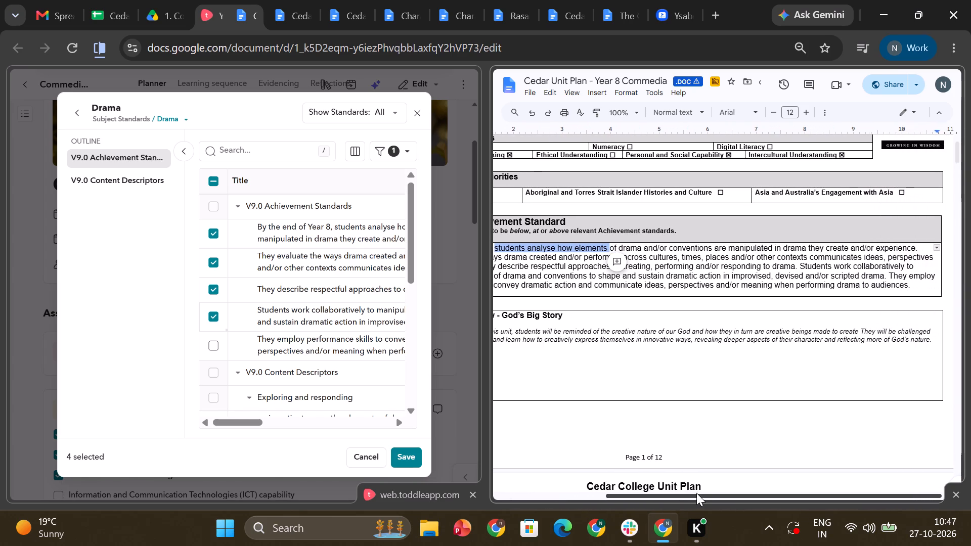
click(213, 343)
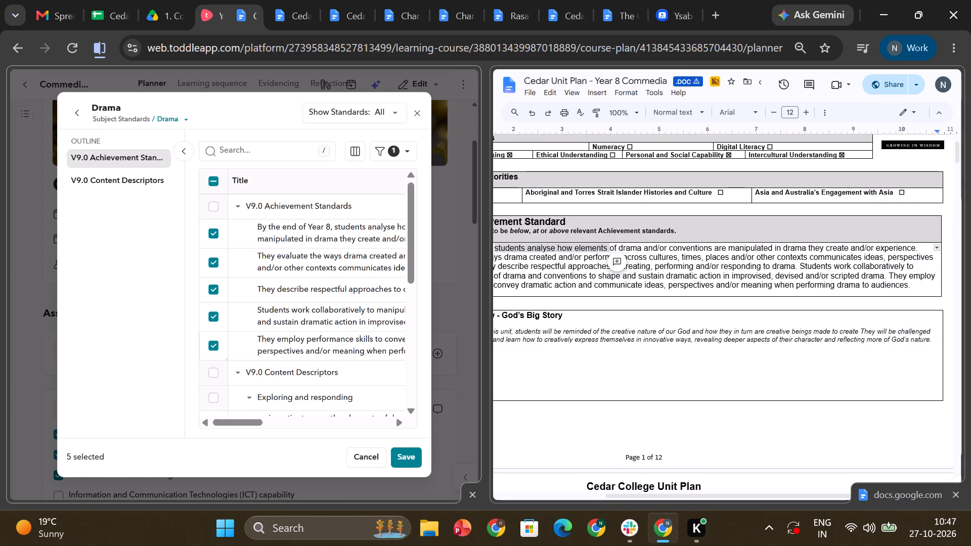
drag(664, 493, 630, 490)
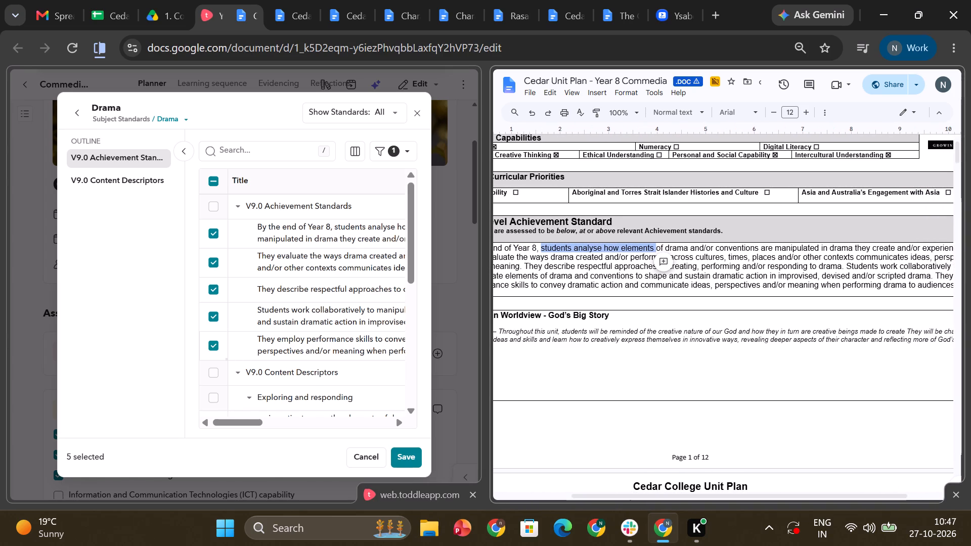
drag(637, 494, 592, 496)
click(412, 456)
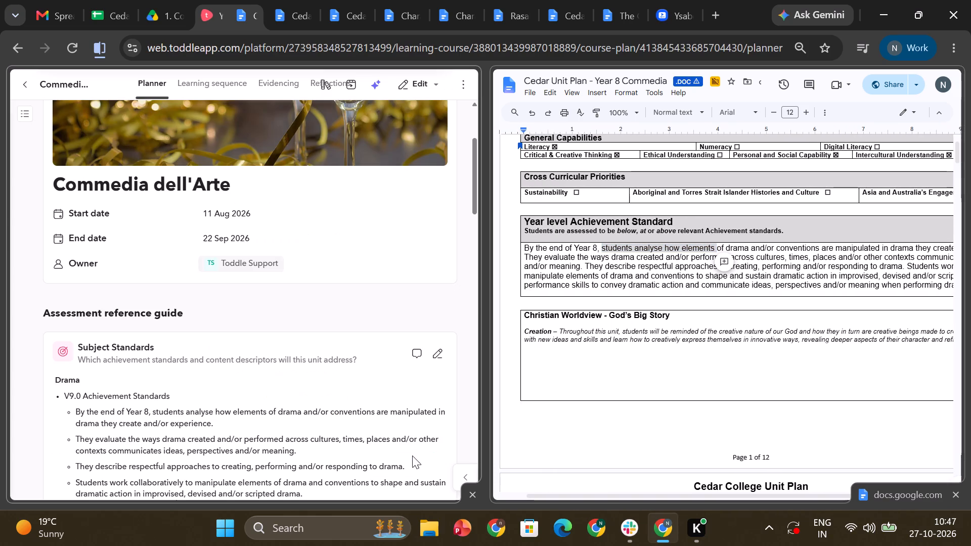
Copy all bullets under Learning Intentions for Unit from the document into the planner's Learning intentions field.
scroll(670, 333, down, 4)
scroll(686, 344, up, 3)
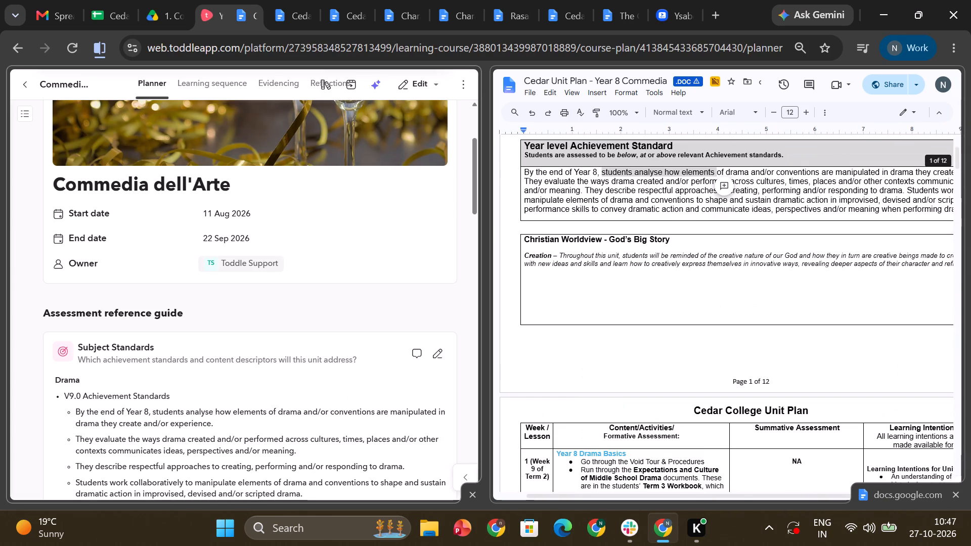
scroll(247, 354, down, 7)
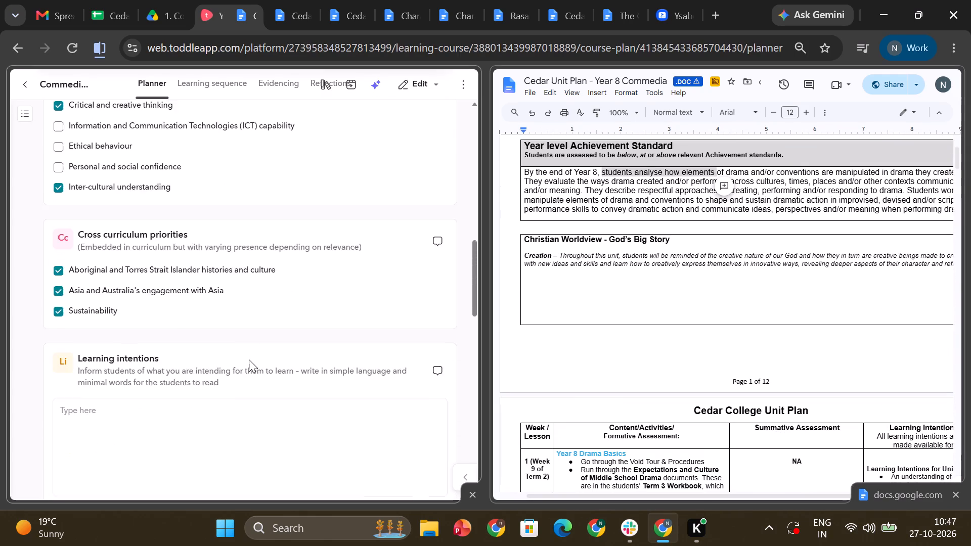
scroll(249, 359, down, 2)
scroll(767, 345, down, 2)
scroll(901, 344, down, 1)
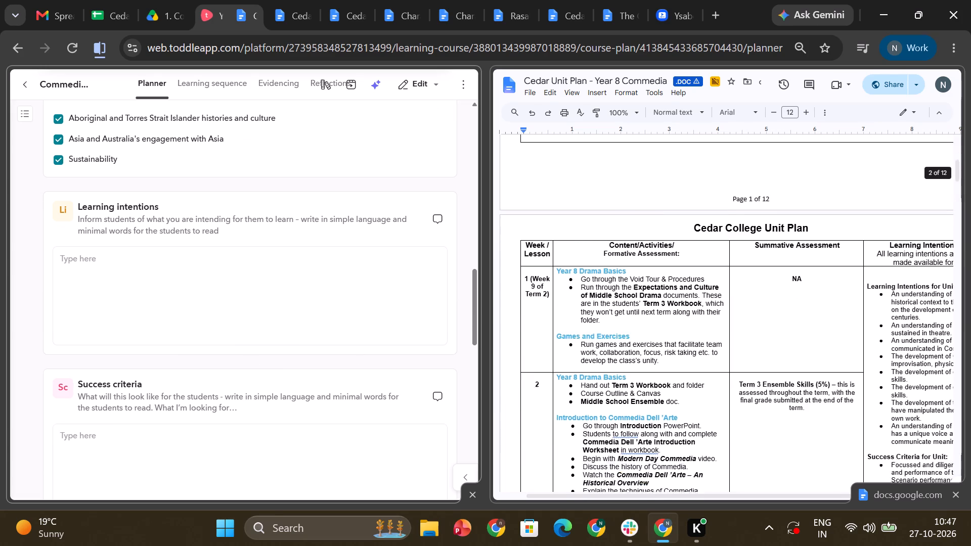
scroll(205, 340, down, 1)
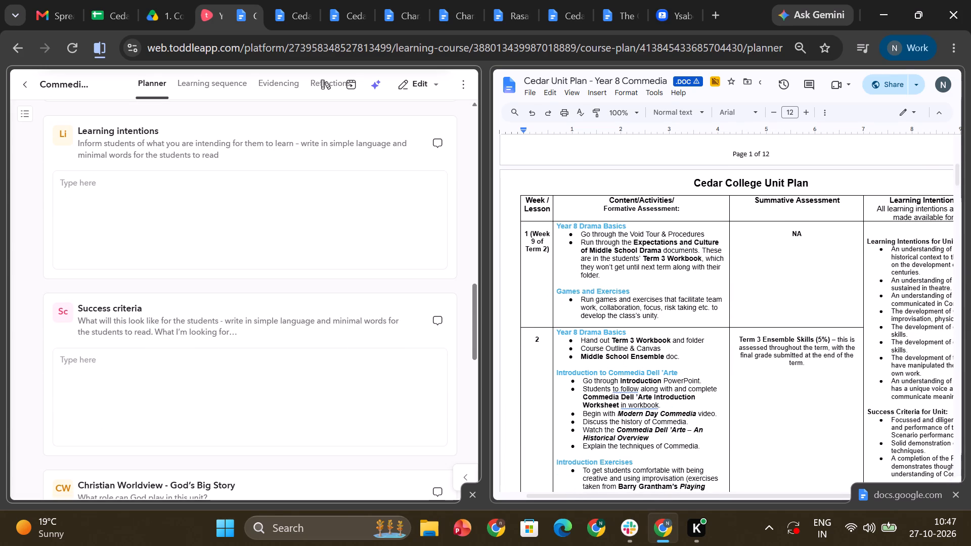
drag(643, 493, 723, 494)
drag(781, 250, 810, 301)
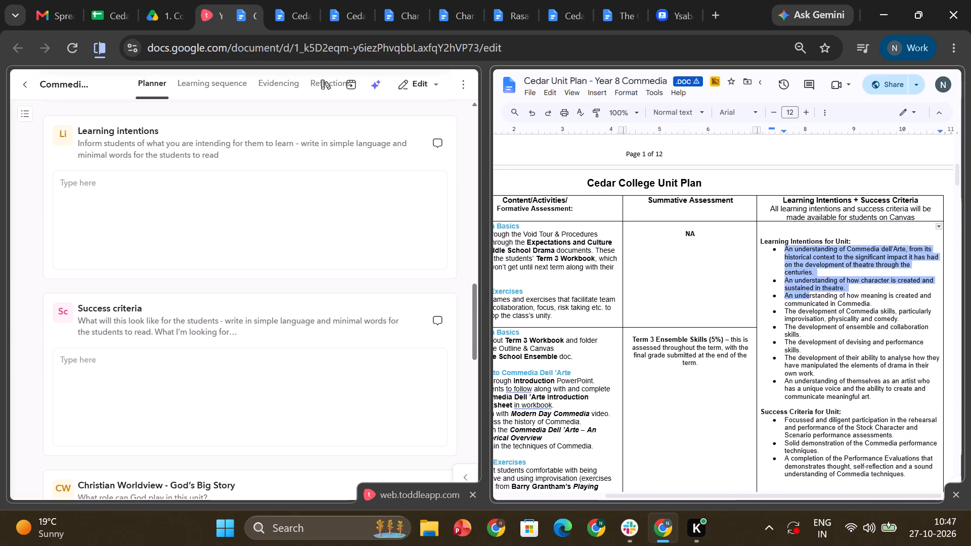
drag(810, 301, 879, 397)
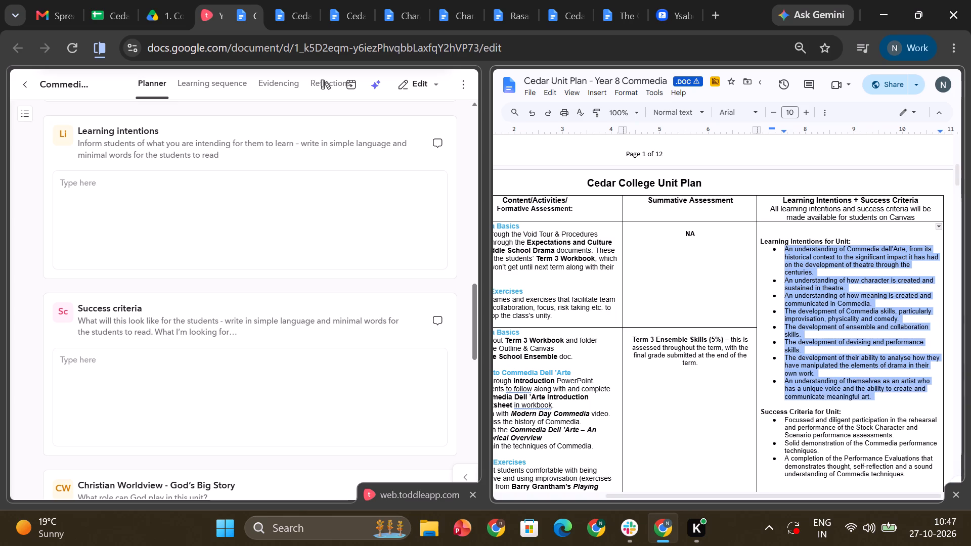
key(ctrl+c)
click(66, 174)
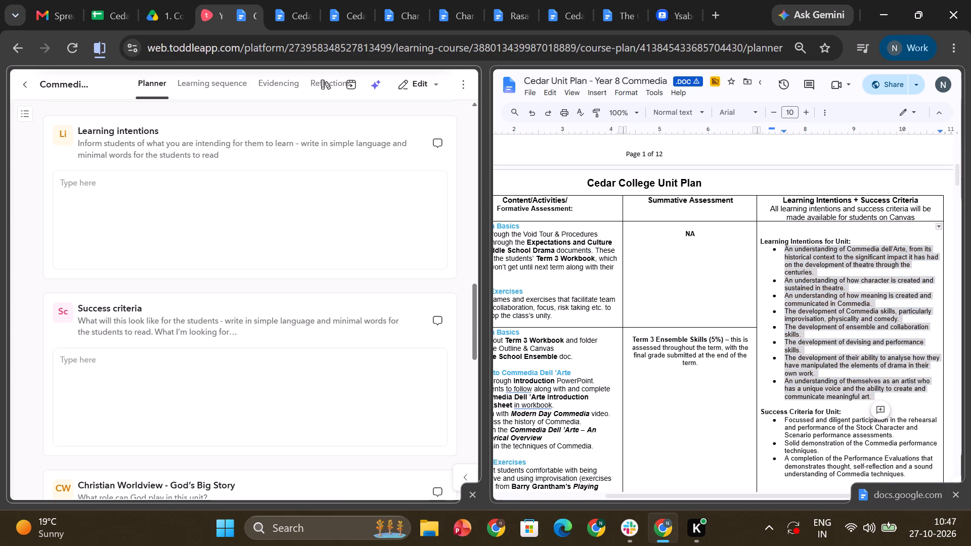
click(99, 190)
key(ctrl+v)
Copy the three Success Criteria for Unit bullets into the planner's Success criteria field and remove the blank line above them.
scroll(821, 319, down, 2)
drag(783, 272, 812, 311)
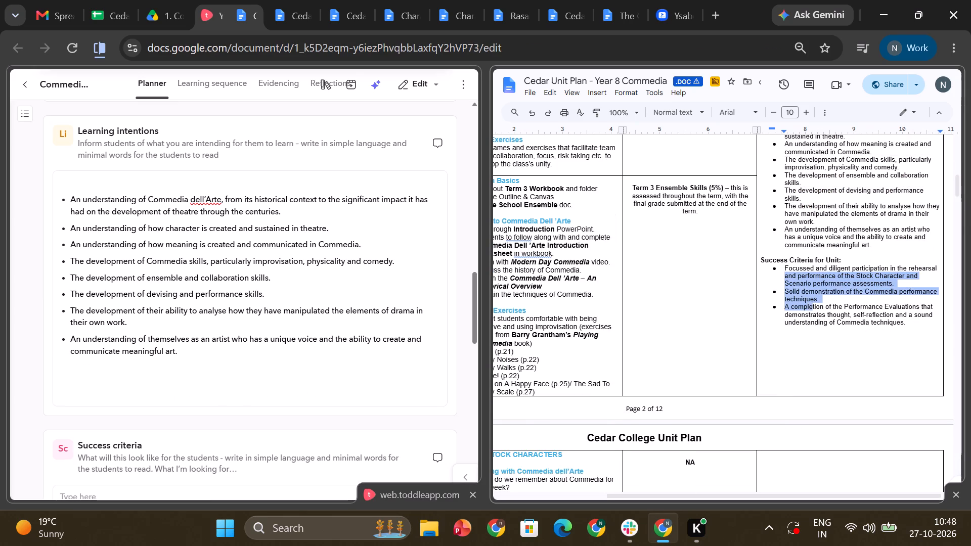
drag(812, 311, 815, 312)
drag(918, 323, 784, 277)
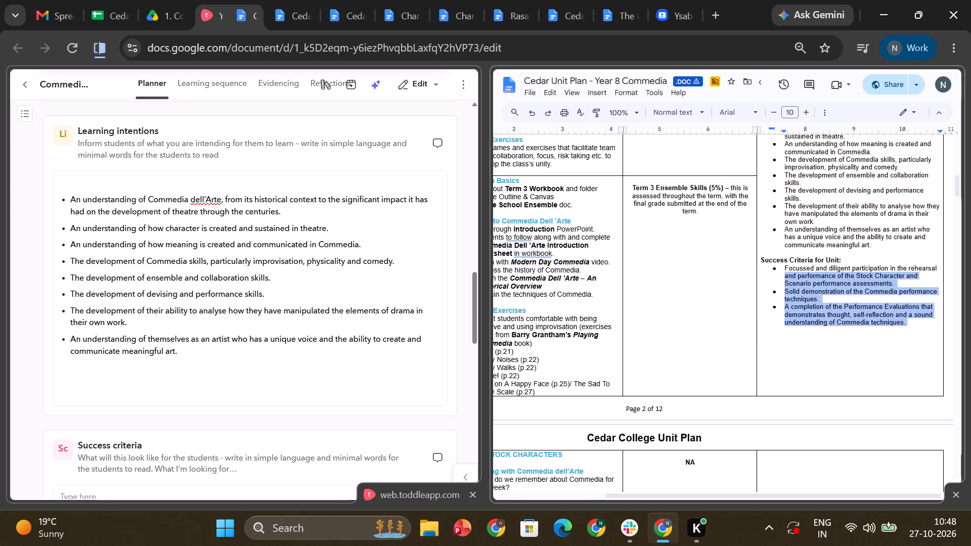
drag(784, 277, 783, 270)
key(ctrl+c)
scroll(359, 289, down, 2)
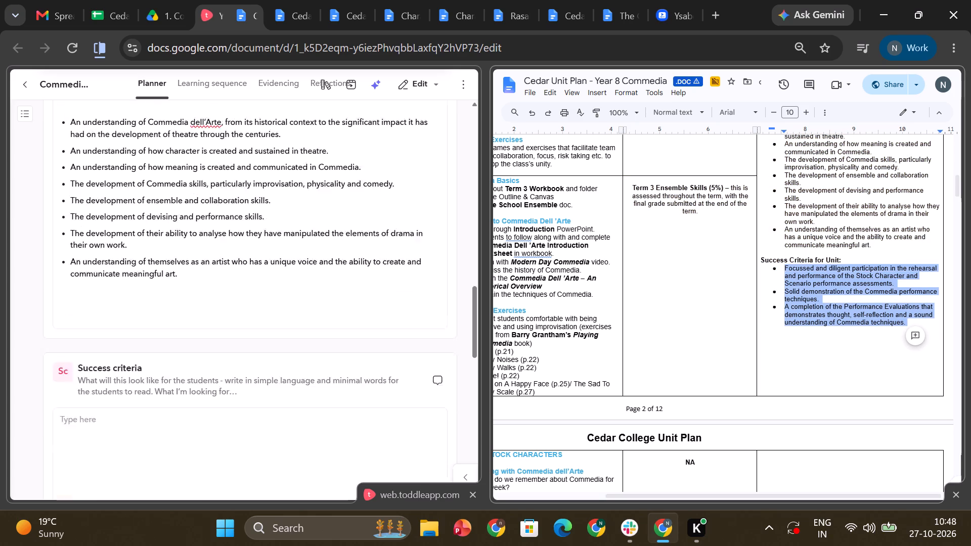
click(88, 371)
key(ctrl+v)
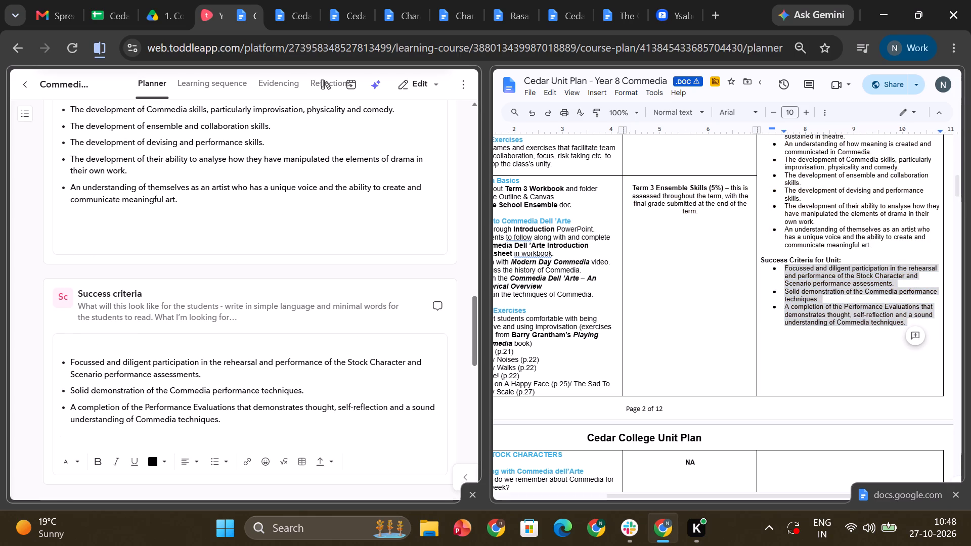
click(92, 352)
key(BackSpace)
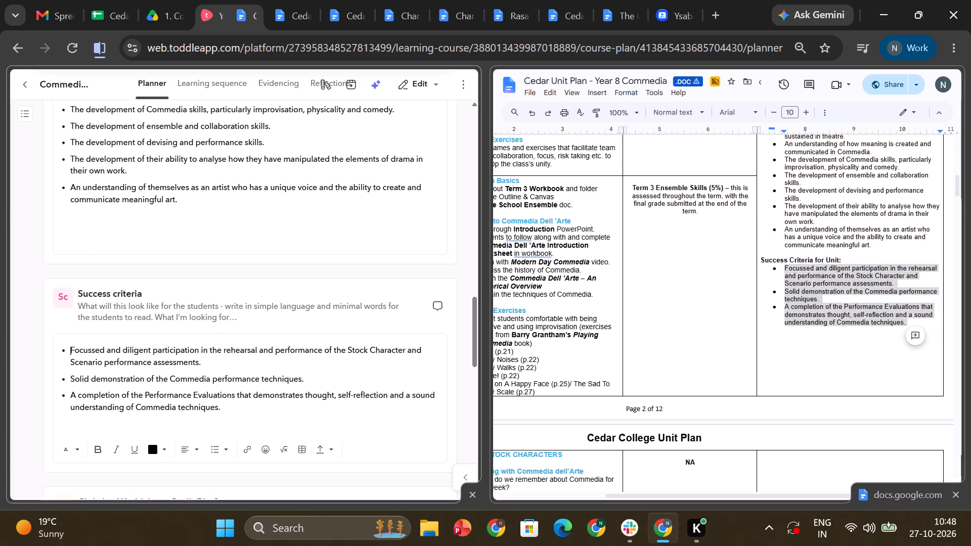
Read through the Year 8 Commedia unit plan document's weekly Content/Activities and Summative Assessment rows.
scroll(654, 334, down, 2)
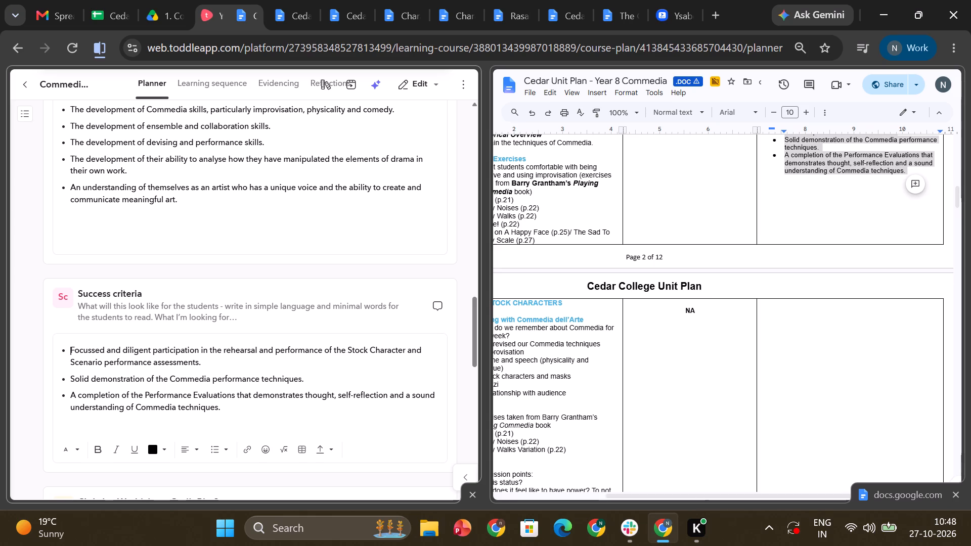
drag(710, 496, 618, 501)
scroll(155, 343, down, 1)
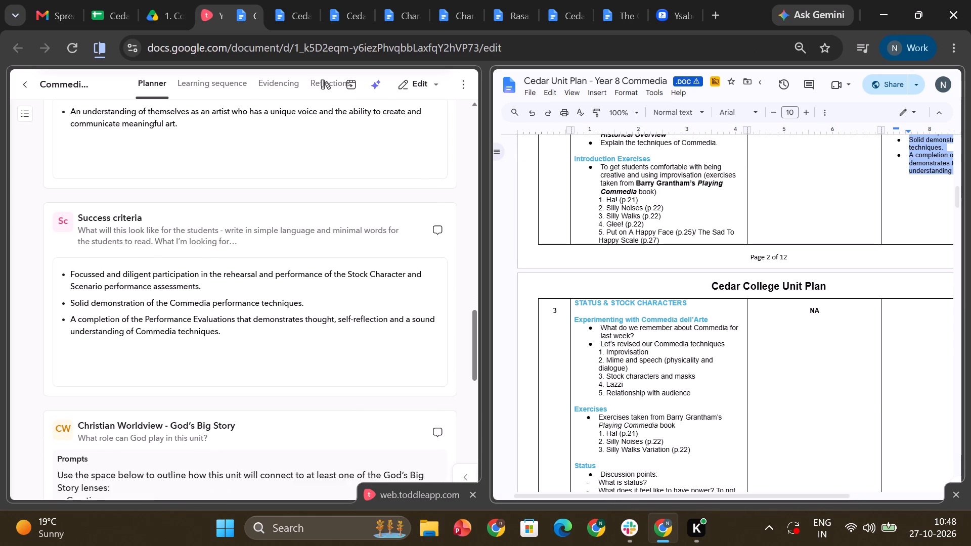
scroll(215, 333, down, 4)
scroll(740, 339, down, 5)
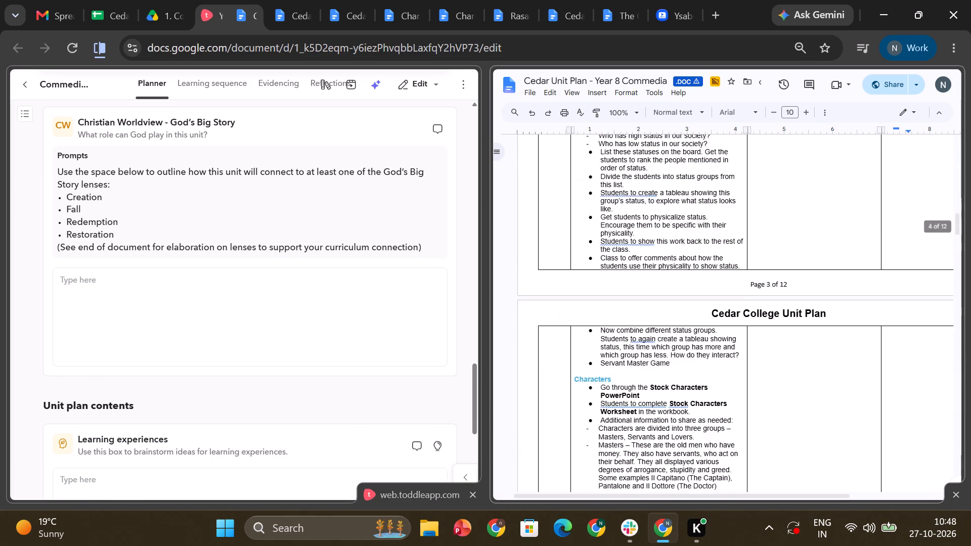
scroll(737, 348, down, 2)
scroll(696, 342, down, 4)
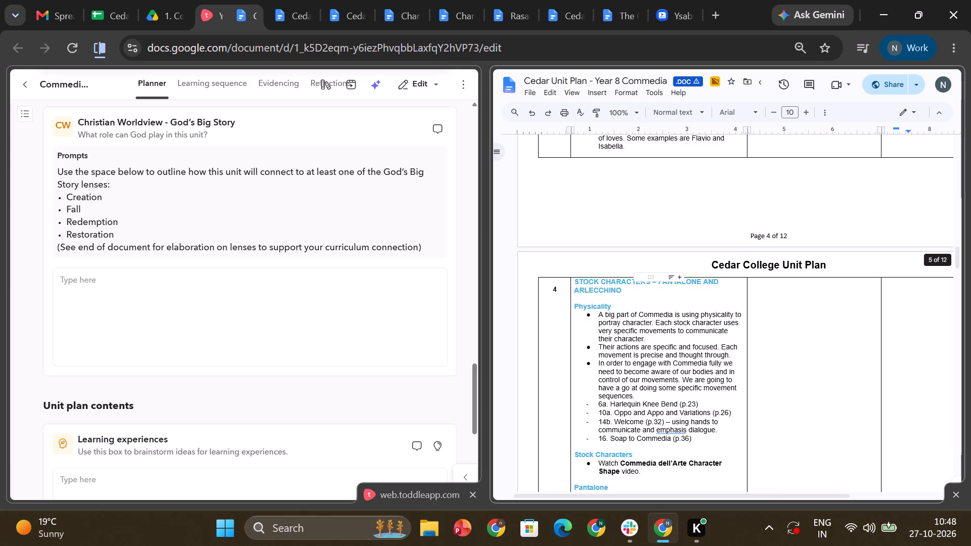
scroll(690, 363, down, 6)
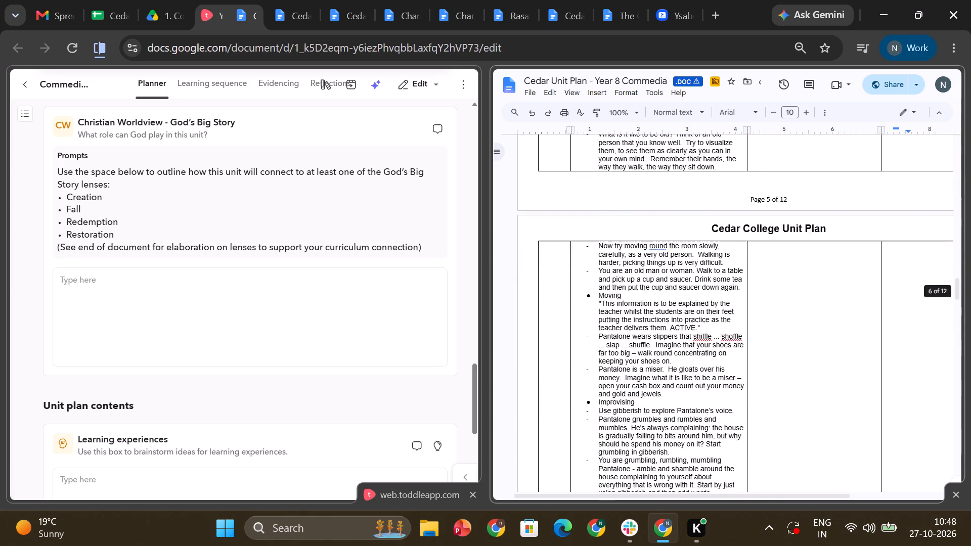
scroll(703, 382, down, 5)
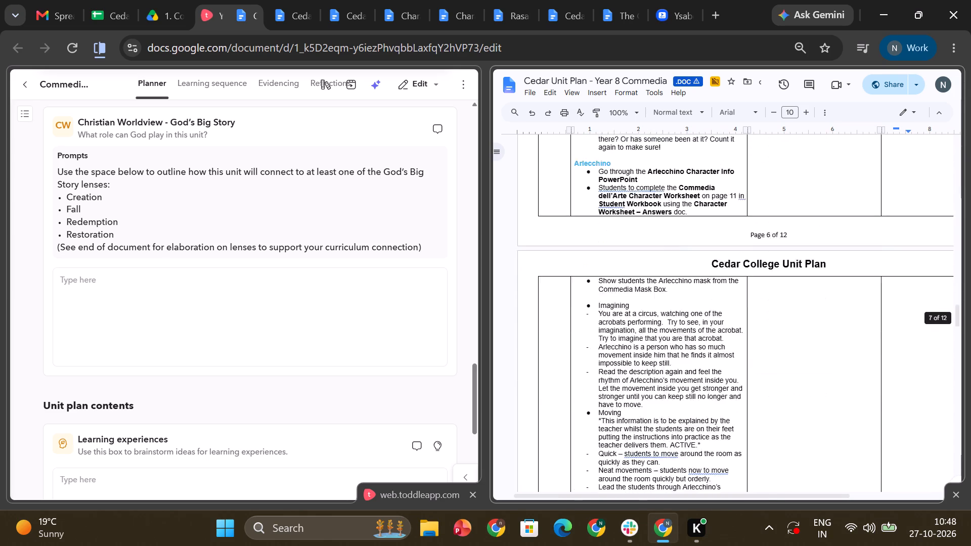
scroll(703, 383, down, 4)
scroll(659, 422, down, 4)
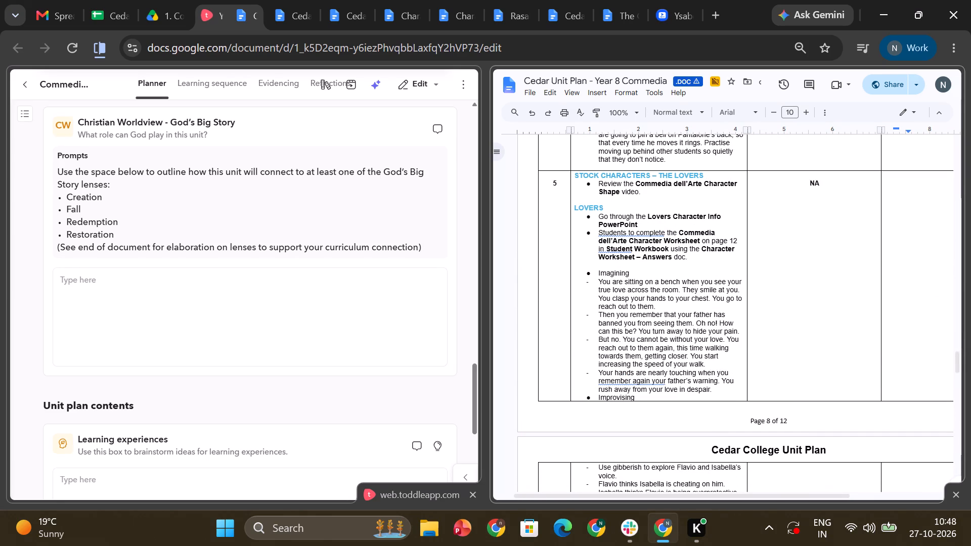
scroll(657, 415, down, 5)
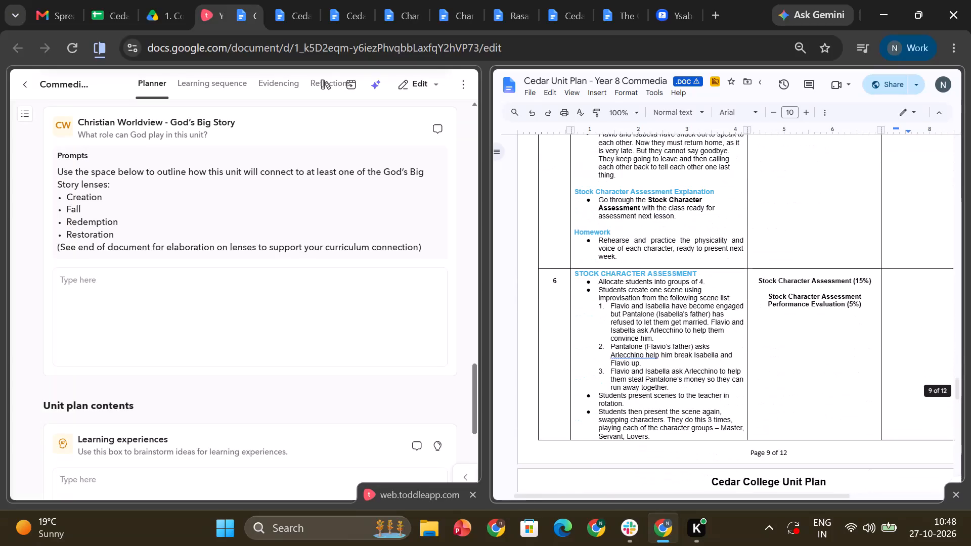
scroll(659, 413, up, 20)
scroll(659, 413, up, 3)
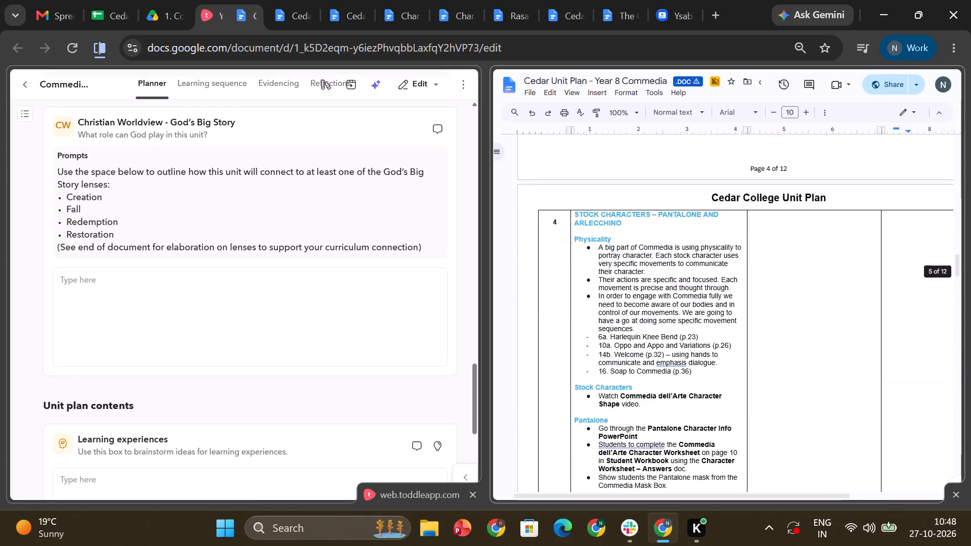
scroll(663, 413, up, 16)
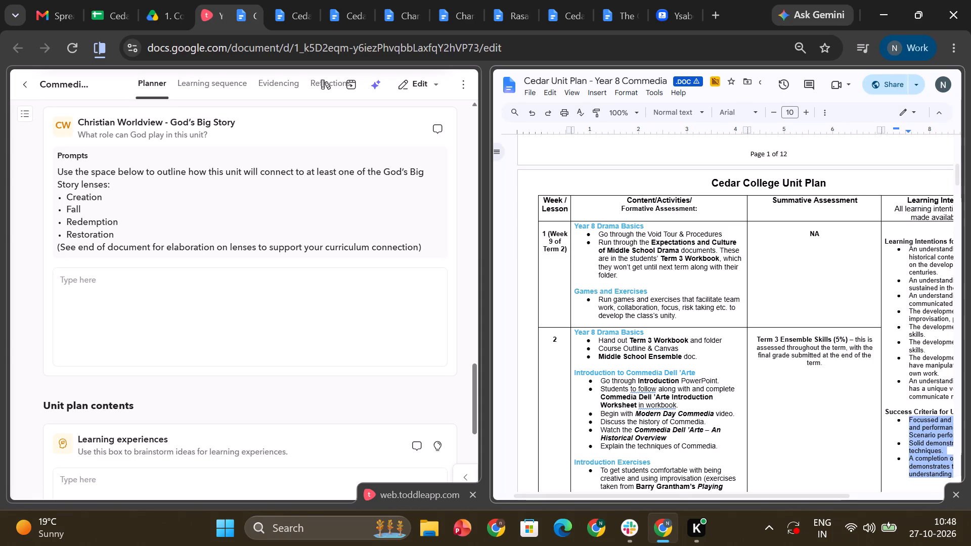
scroll(659, 407, down, 2)
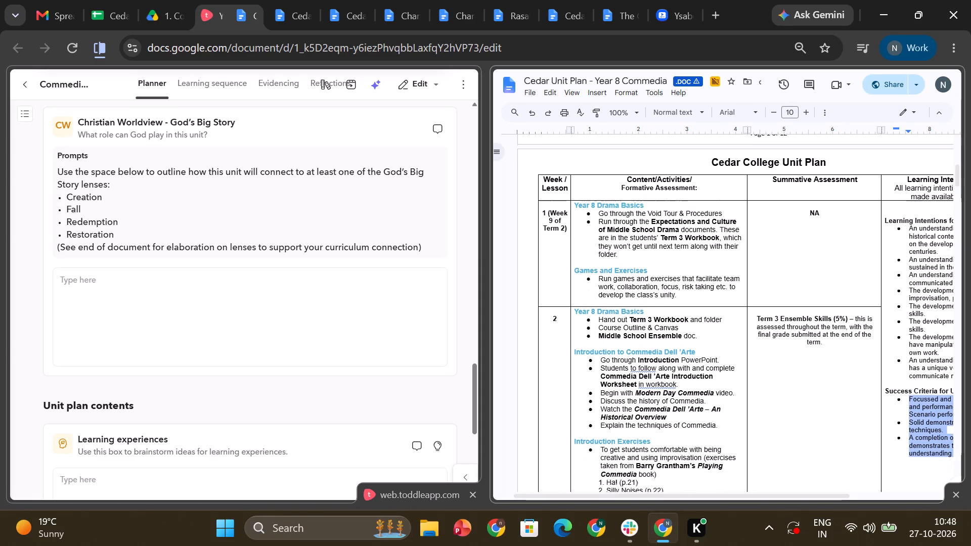
scroll(659, 407, down, 17)
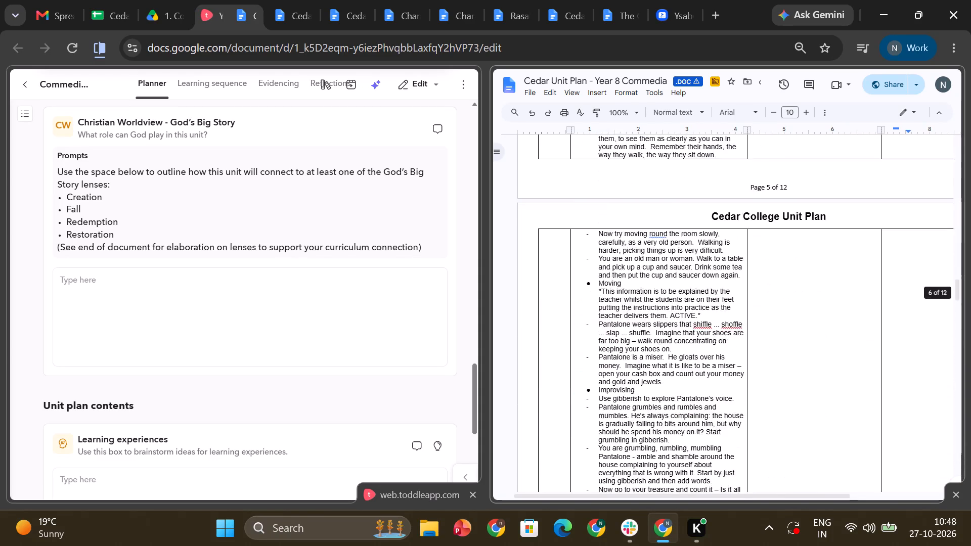
scroll(661, 405, down, 20)
scroll(661, 405, down, 2)
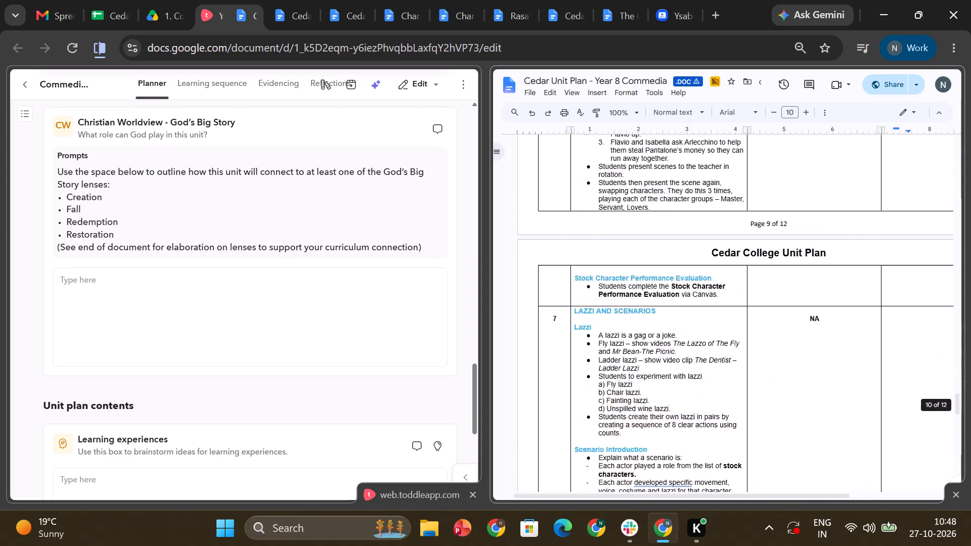
Copy the Creation, Fall, Redemption and Restoration paragraphs under God's Big Story – Elaboration of Lenses into the planner's Christian Worldview field.
scroll(663, 407, down, 15)
click(723, 384)
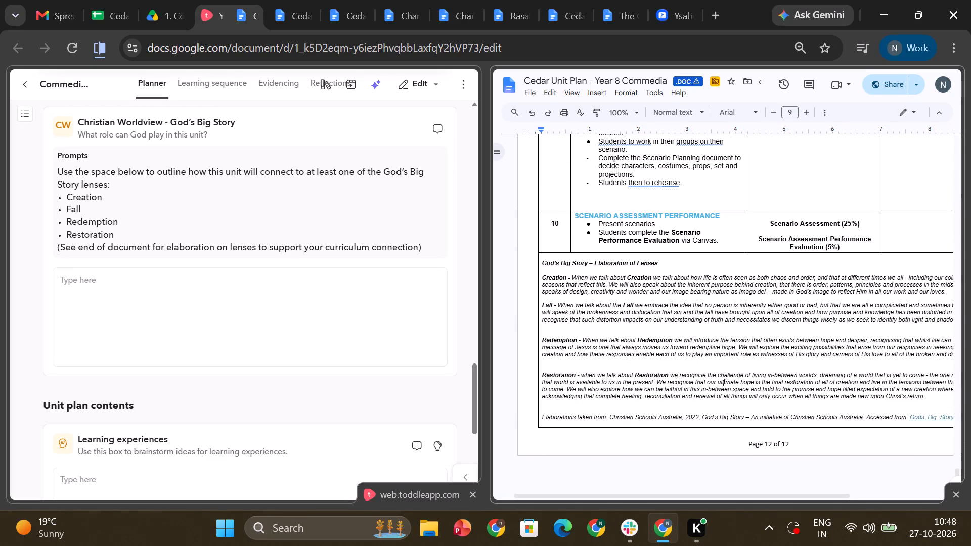
drag(543, 276, 911, 369)
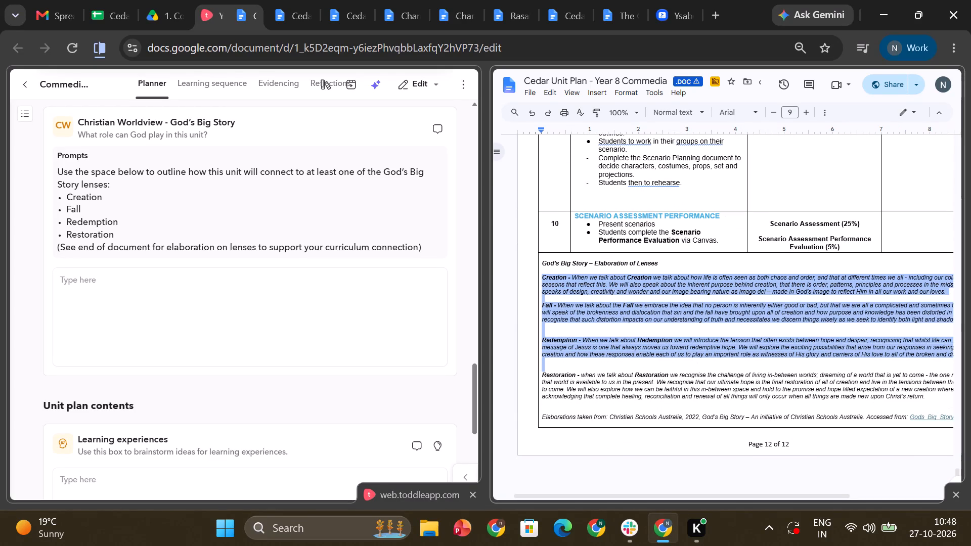
drag(911, 369, 944, 398)
key(ctrl+c)
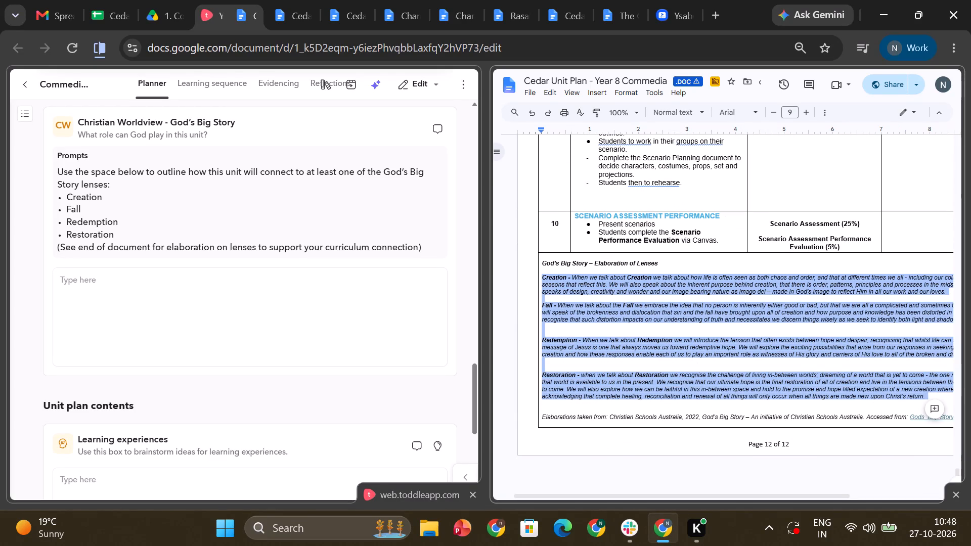
scroll(910, 380, up, 2)
scroll(910, 380, down, 3)
scroll(450, 399, down, 5)
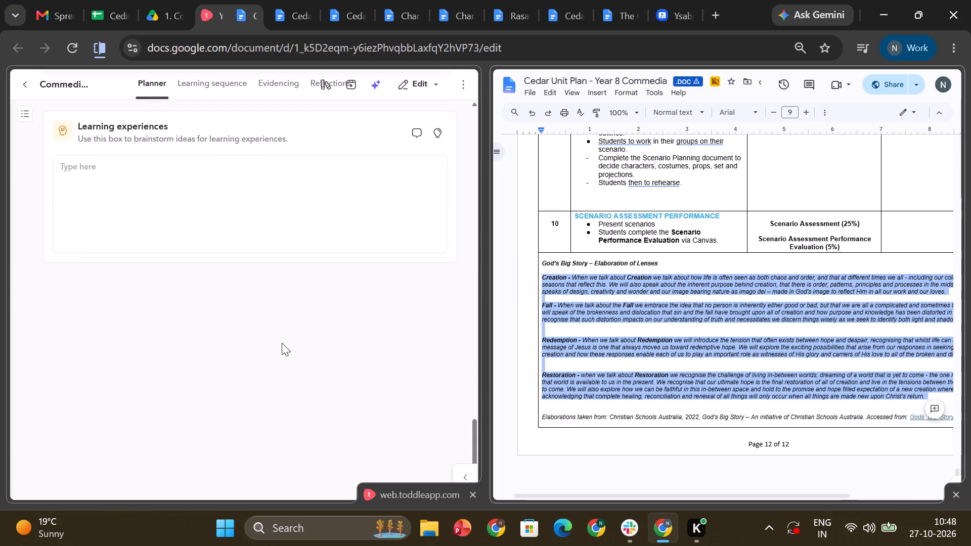
scroll(276, 342, up, 2)
scroll(212, 355, up, 3)
click(155, 379)
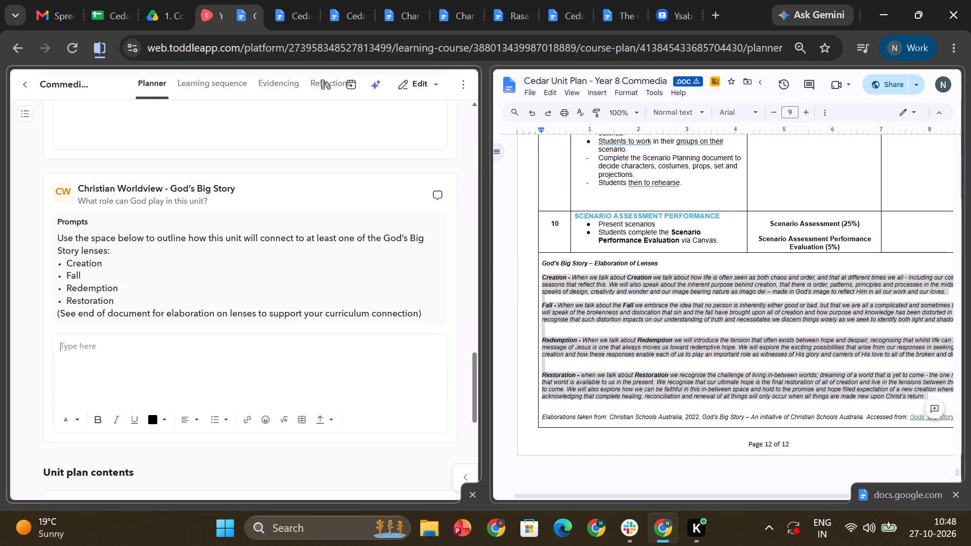
key(ctrl+v)
scroll(254, 399, up, 6)
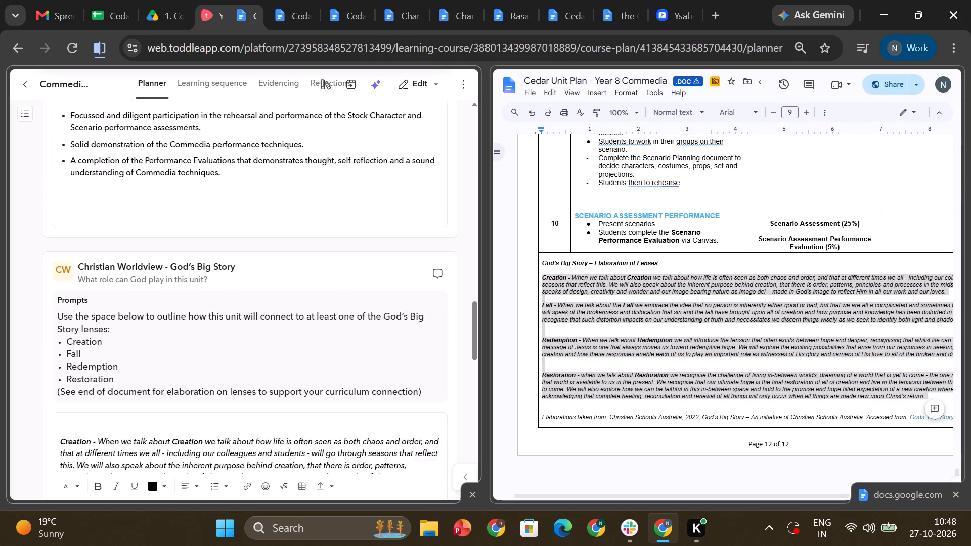
scroll(256, 397, up, 3)
Switch to the Zoom walkthrough clip and skim it full screen from 01:51 to the Science term plan section around 05:05.
click(669, 0)
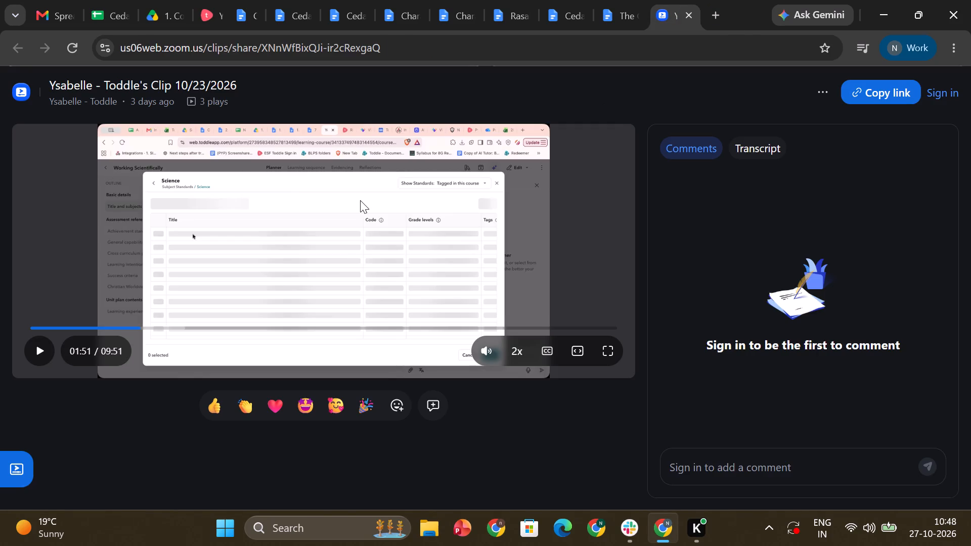
click(360, 200)
click(613, 348)
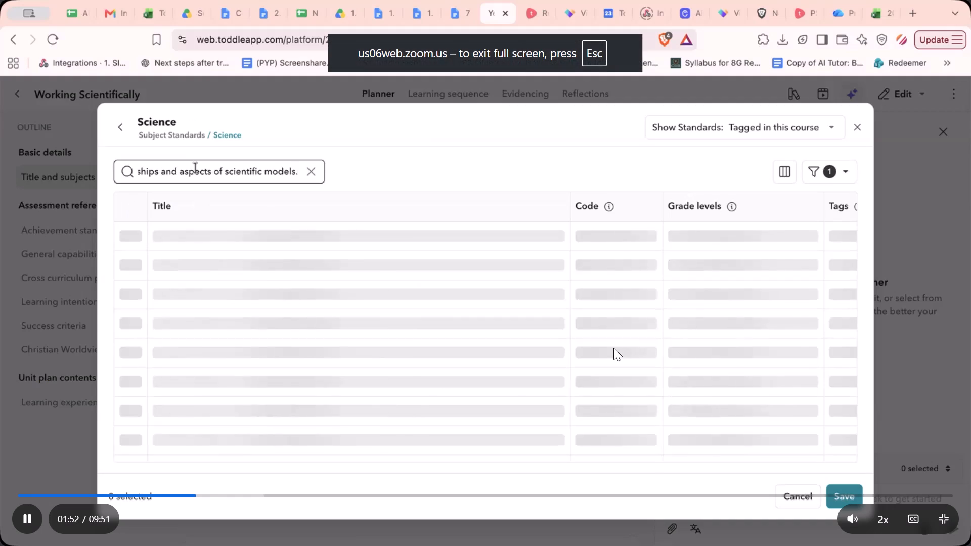
key(Right)
key(Right)
key(Right)
key(Right)
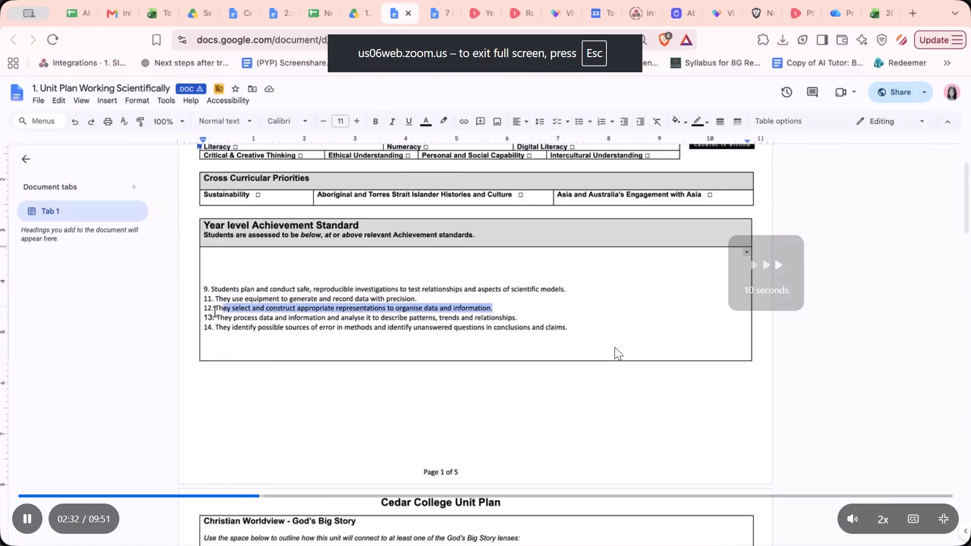
key(Right)
key(Right)
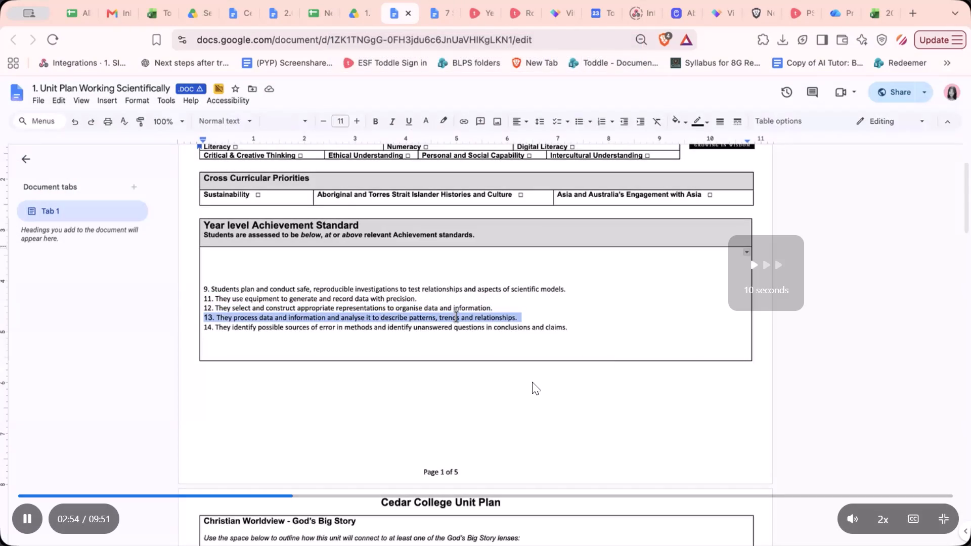
key(Right)
key(Right)
key(Right)
key(Right)
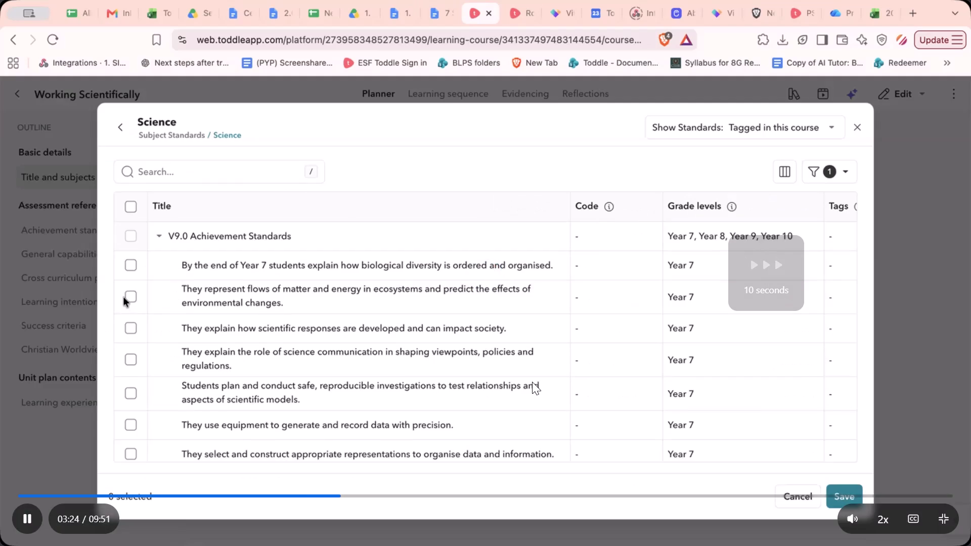
key(Right)
key(Right)
key(Right)
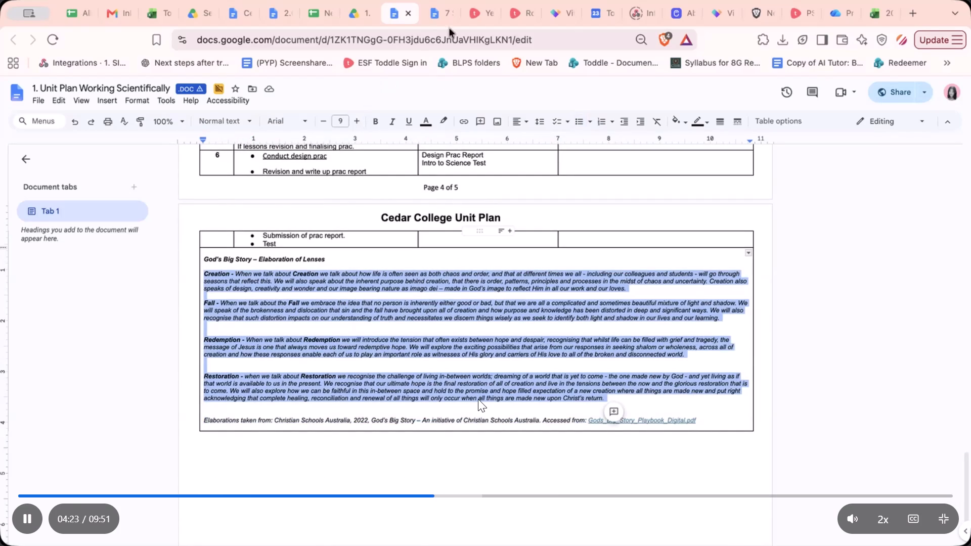
key(Right)
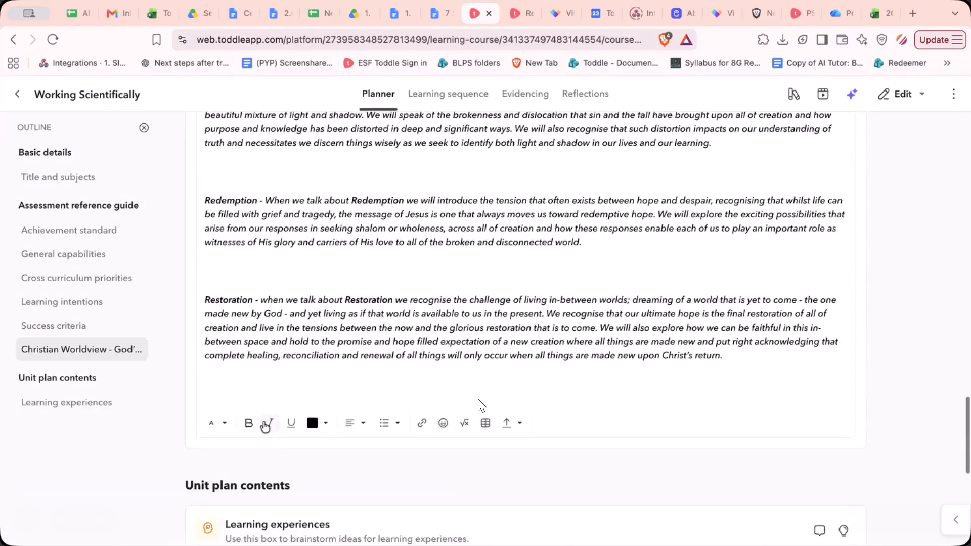
key(Right)
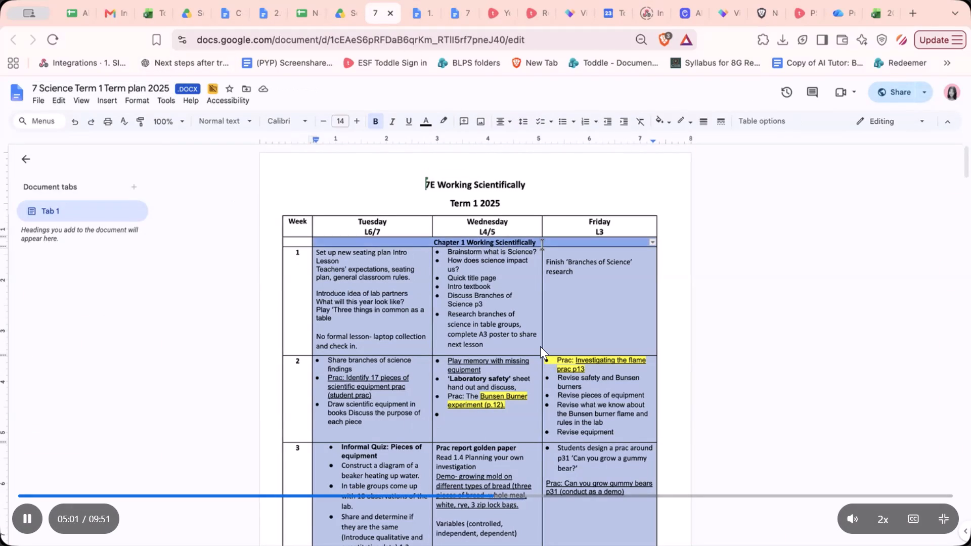
click(470, 344)
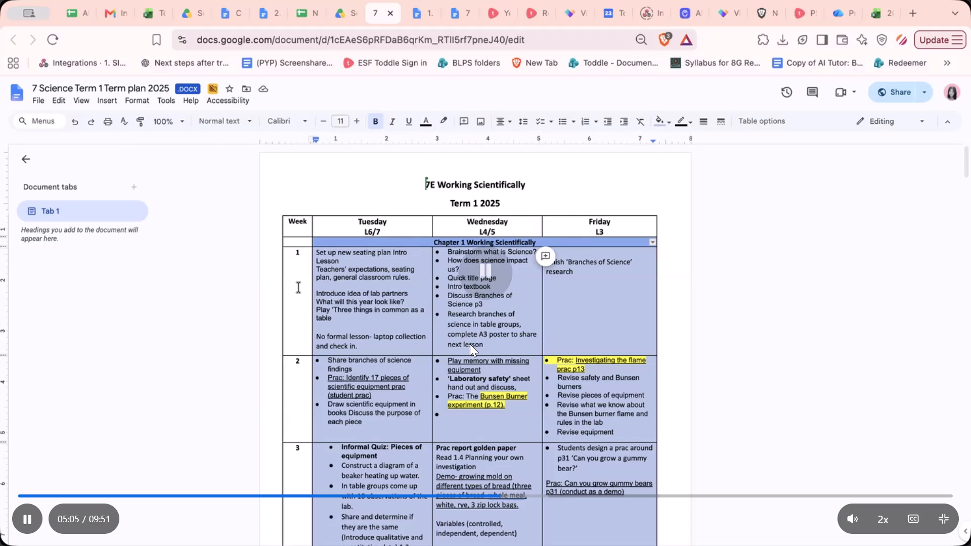
key(f)
Examine the files in the Year 8 "1. Commedia dell'Arte" Drive folder, including its "1. Introduction" subfolder.
click(206, 5)
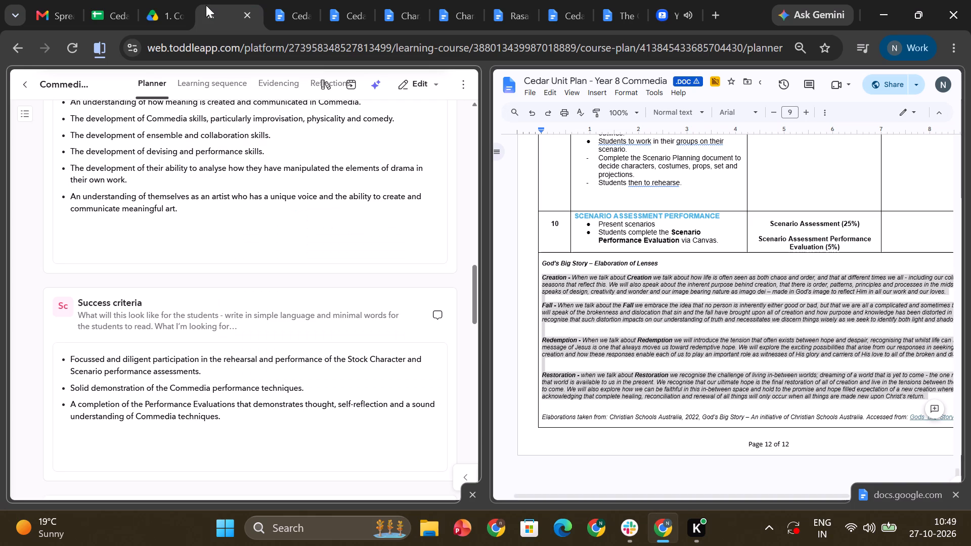
scroll(203, 289, up, 4)
click(156, 8)
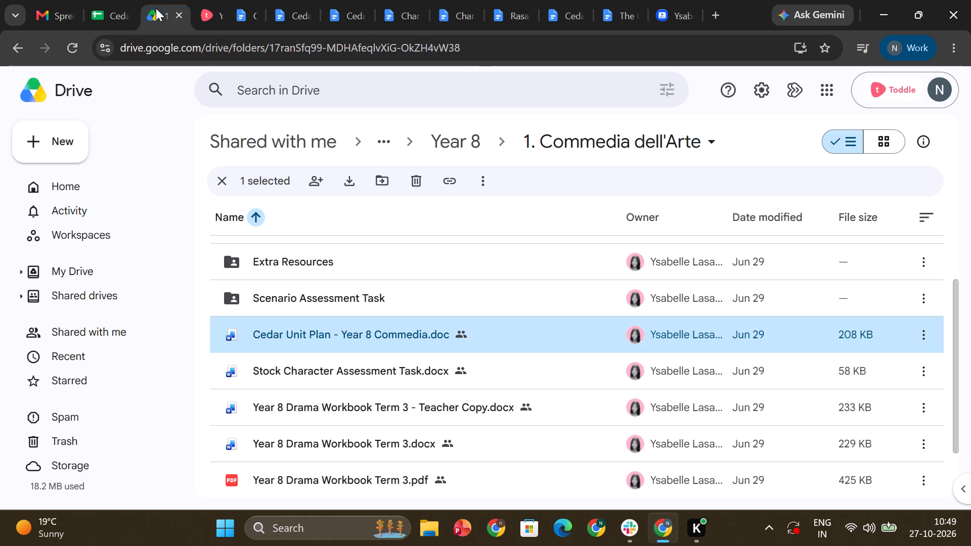
scroll(476, 434, down, 1)
scroll(476, 434, up, 6)
scroll(447, 432, down, 3)
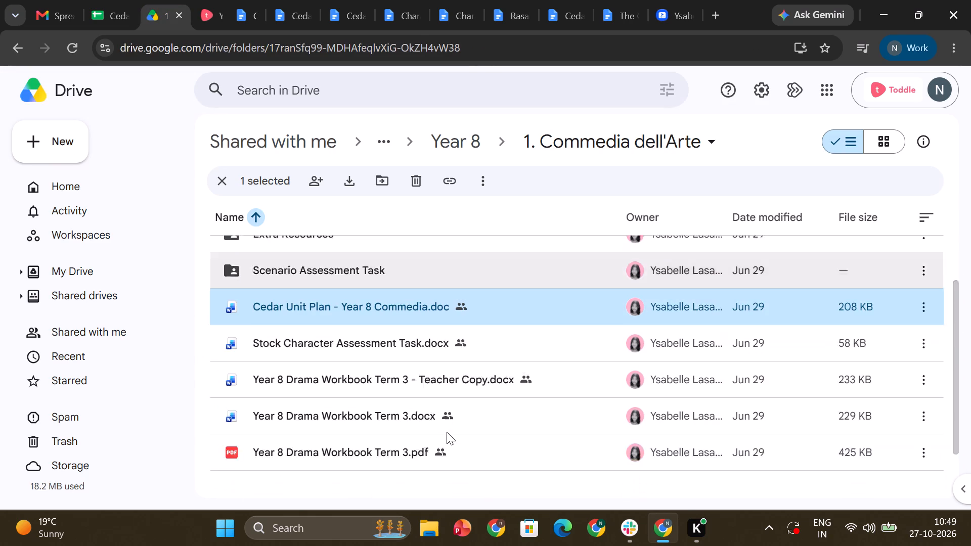
scroll(449, 433, down, 3)
scroll(454, 434, up, 4)
double_click(316, 252)
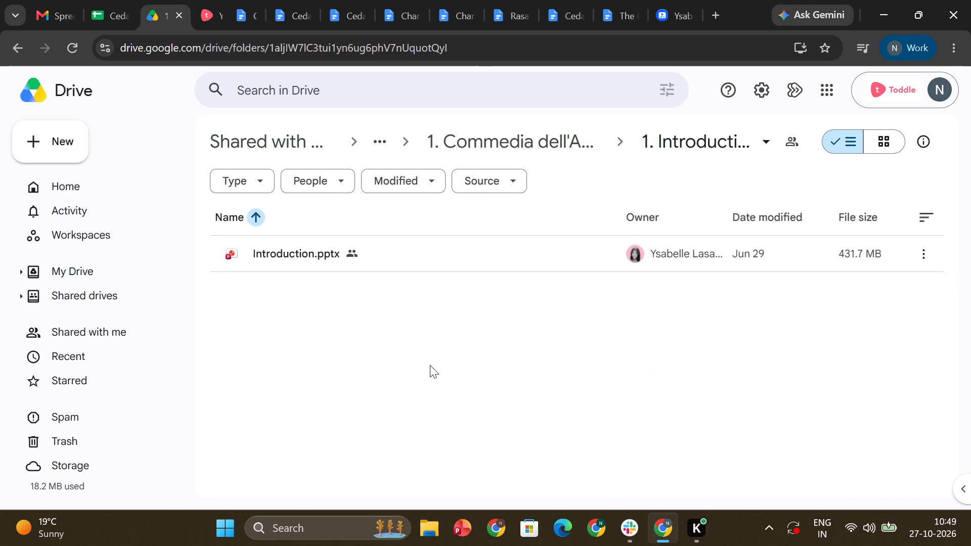
click(524, 143)
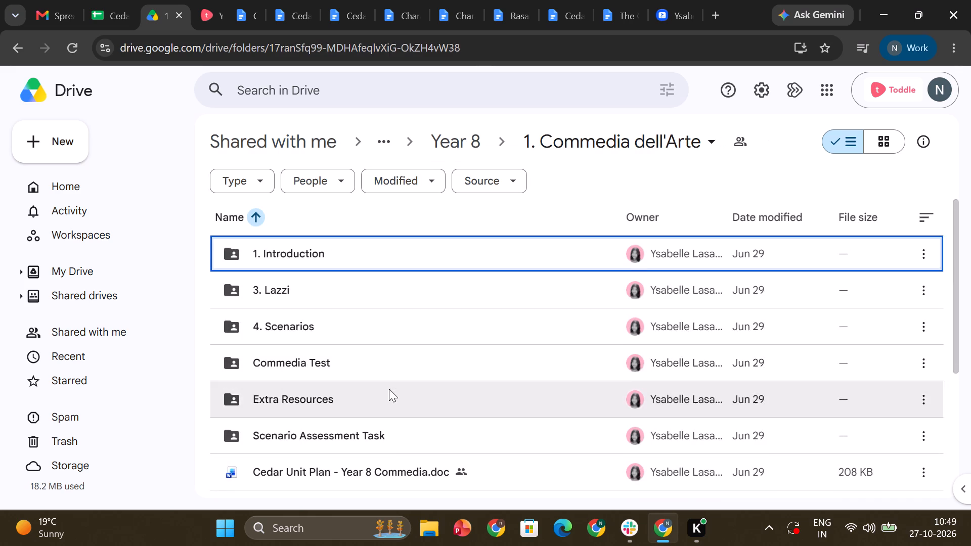
scroll(389, 389, down, 4)
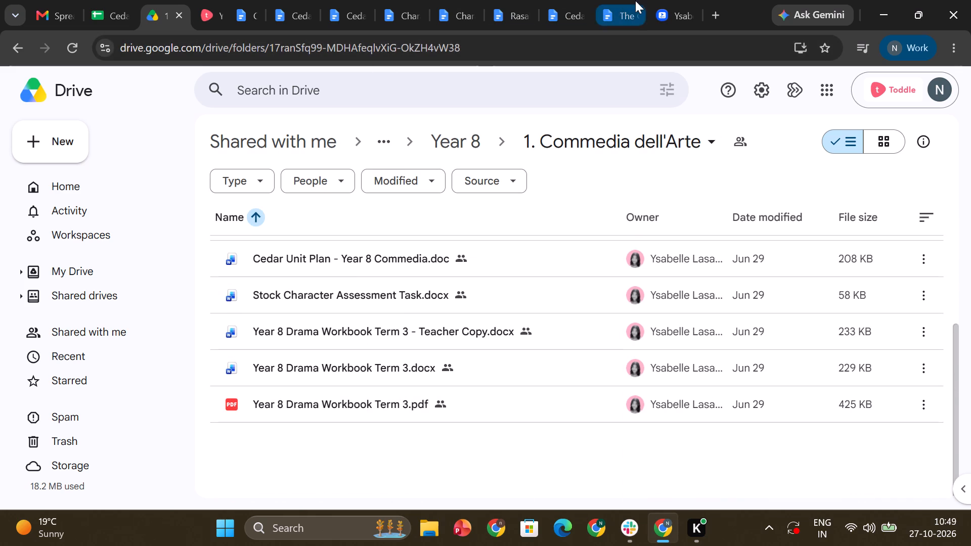
Return to the Zoom walkthrough clip and watch it full screen through the 7 Science Term 1 Term plan section around 05:41.
click(670, 6)
click(354, 282)
click(610, 348)
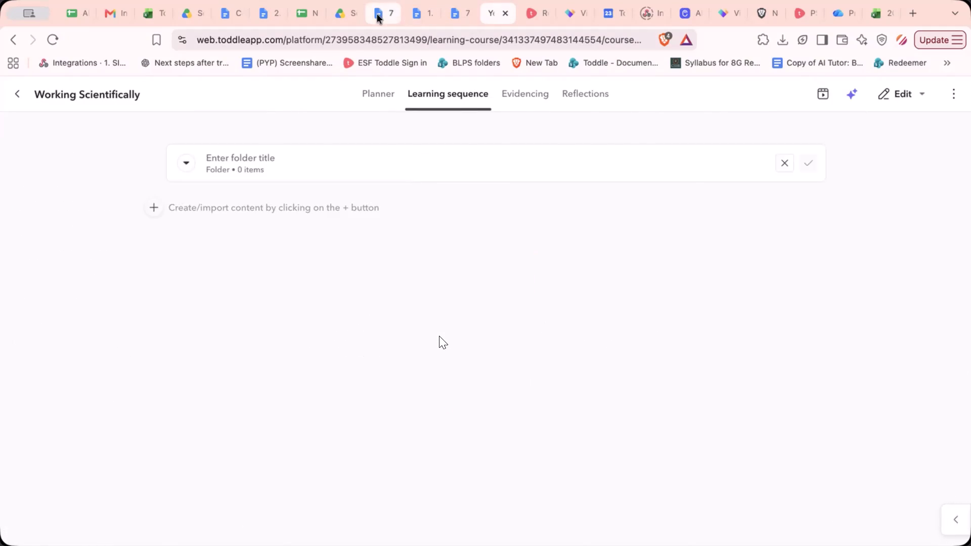
click(438, 337)
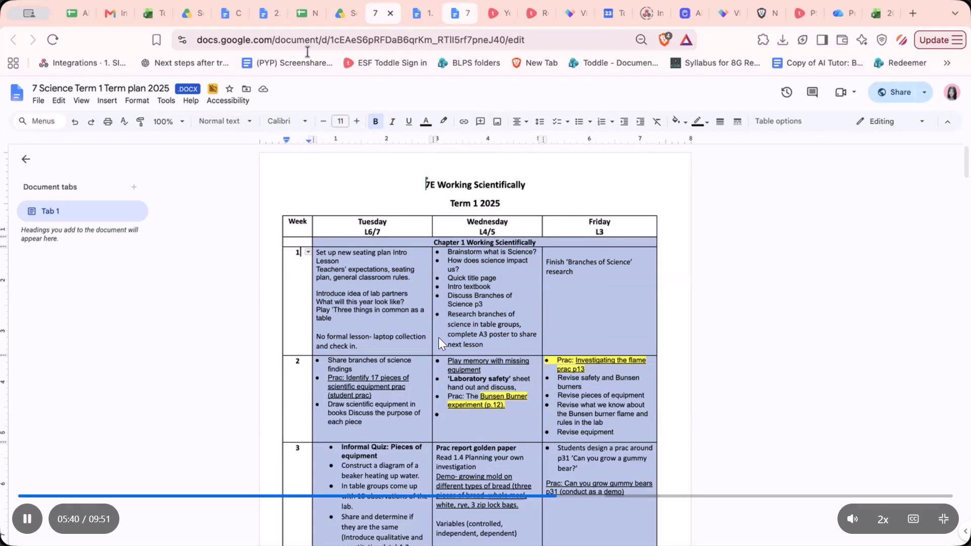
key(f)
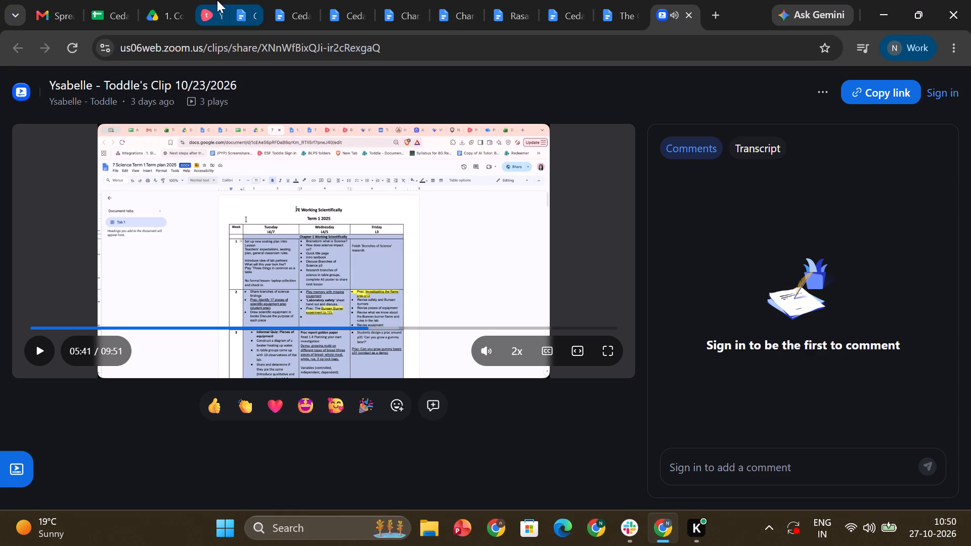
Locate the start of the weekly Week/Lesson table in the Year 8 Commedia unit plan document.
click(217, 0)
scroll(649, 346, down, 3)
scroll(649, 346, up, 5)
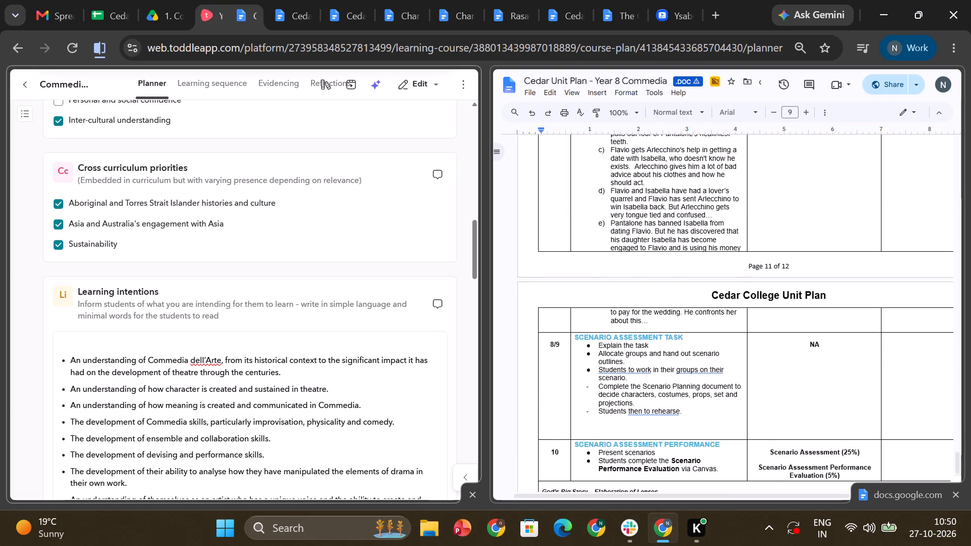
scroll(652, 349, up, 20)
scroll(652, 349, up, 4)
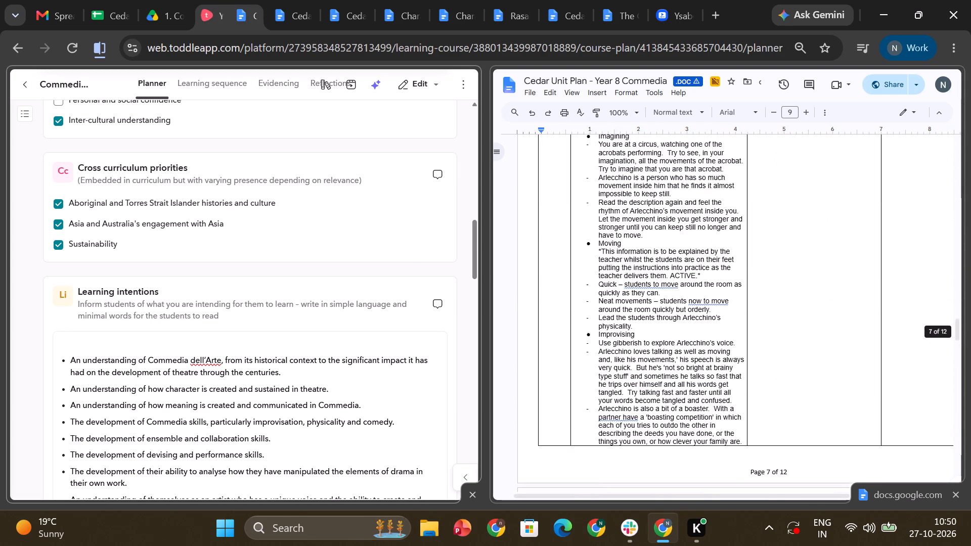
scroll(856, 402, up, 11)
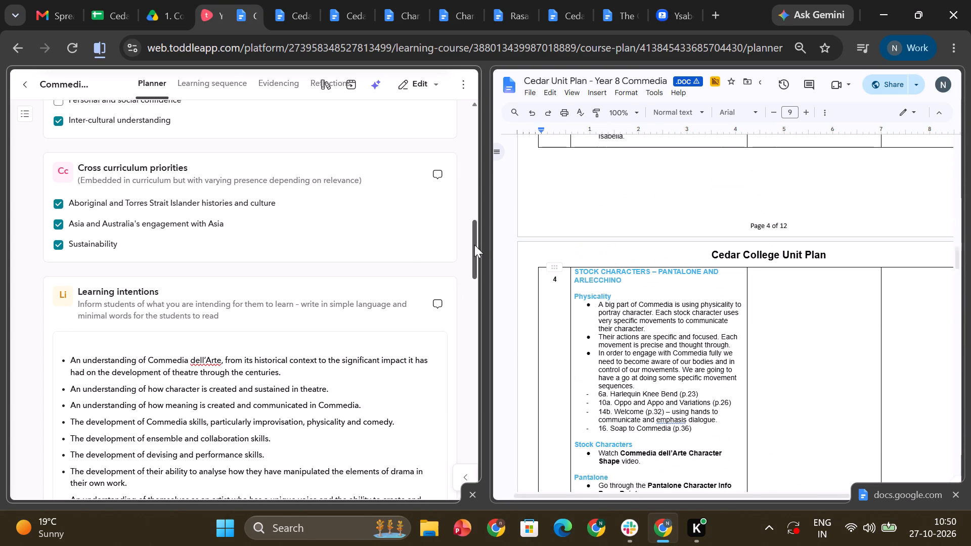
drag(483, 249, 334, 241)
scroll(713, 315, up, 1)
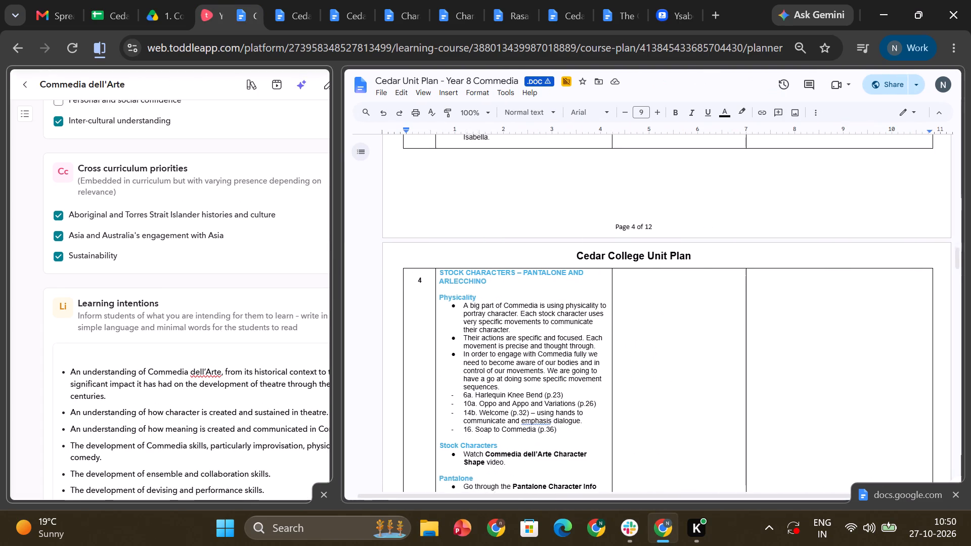
scroll(713, 315, up, 15)
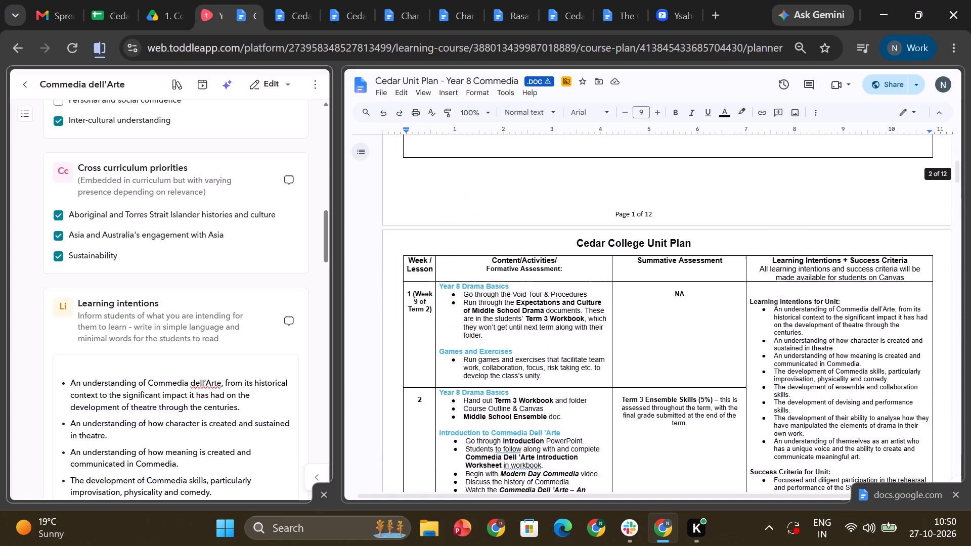
scroll(717, 321, up, 5)
scroll(717, 321, down, 4)
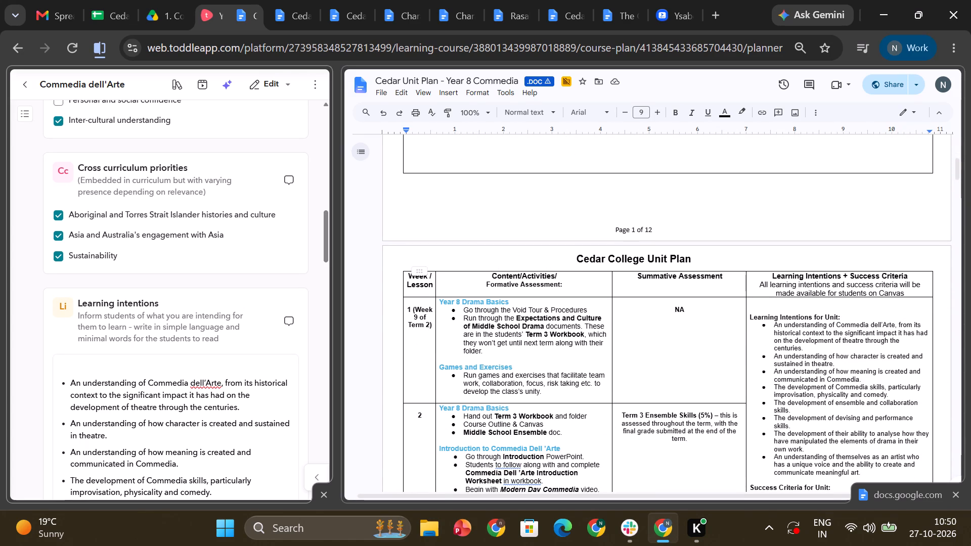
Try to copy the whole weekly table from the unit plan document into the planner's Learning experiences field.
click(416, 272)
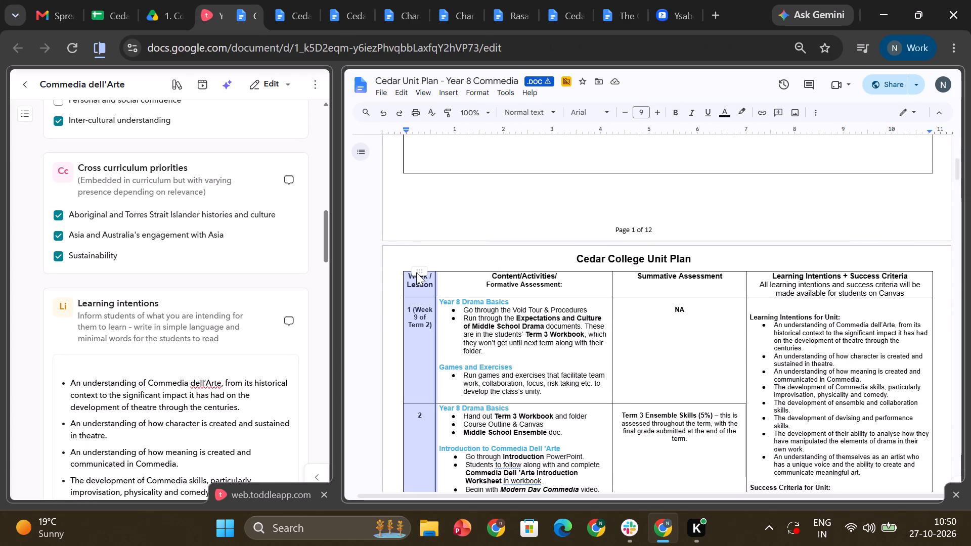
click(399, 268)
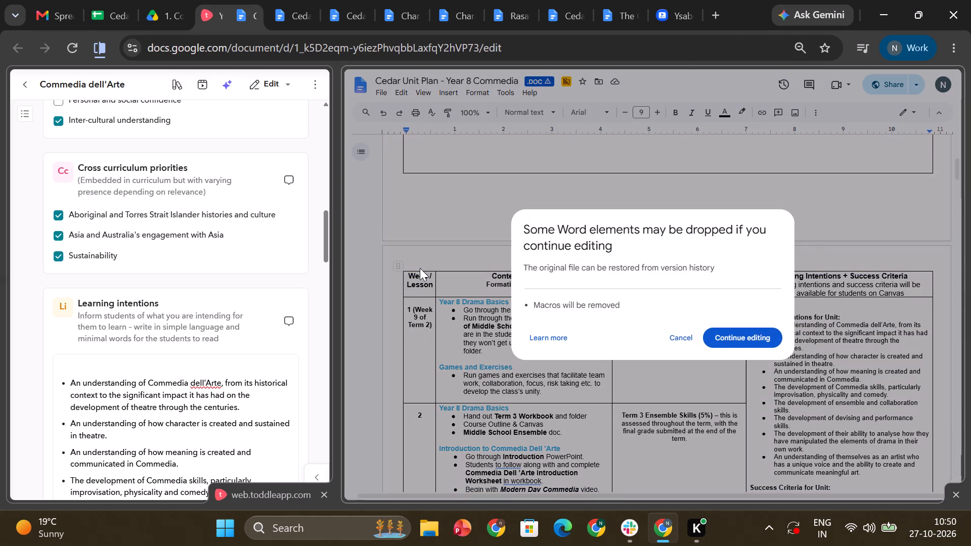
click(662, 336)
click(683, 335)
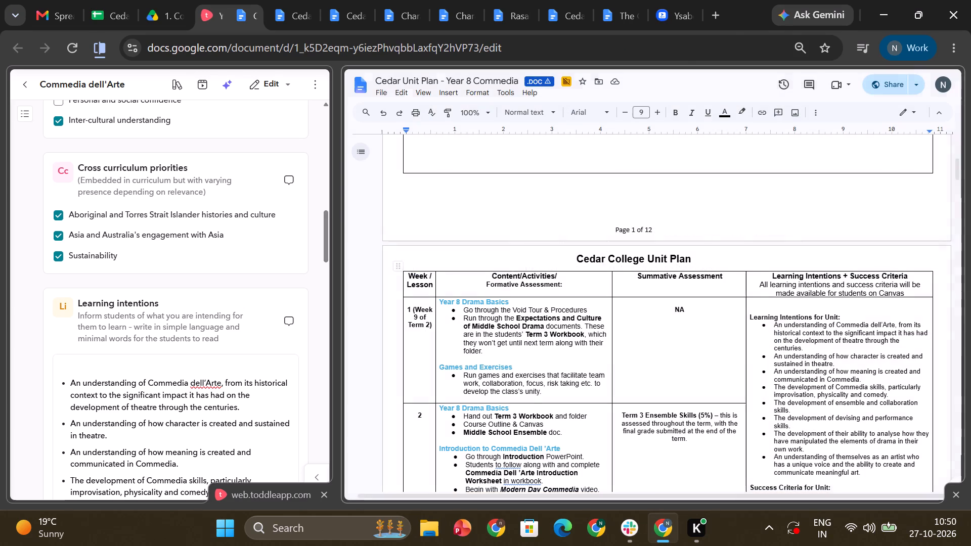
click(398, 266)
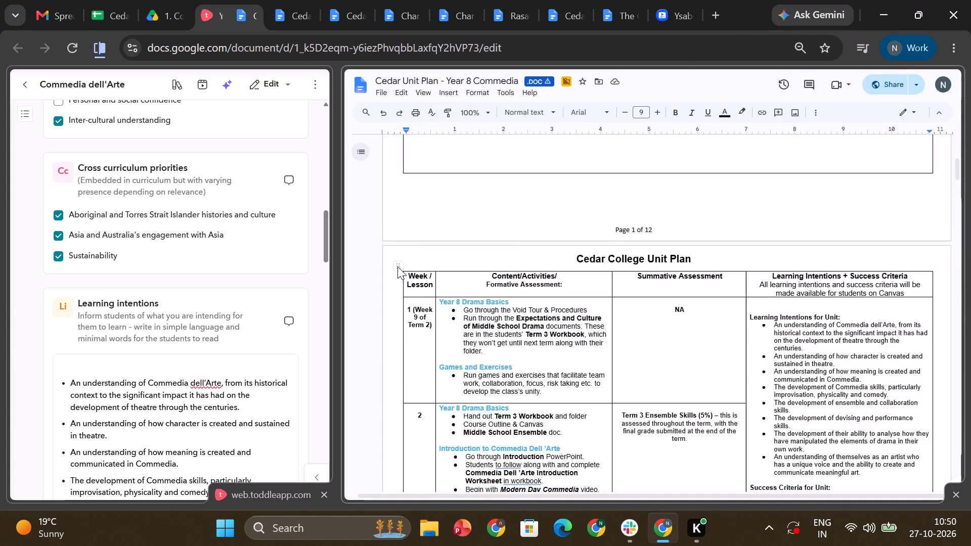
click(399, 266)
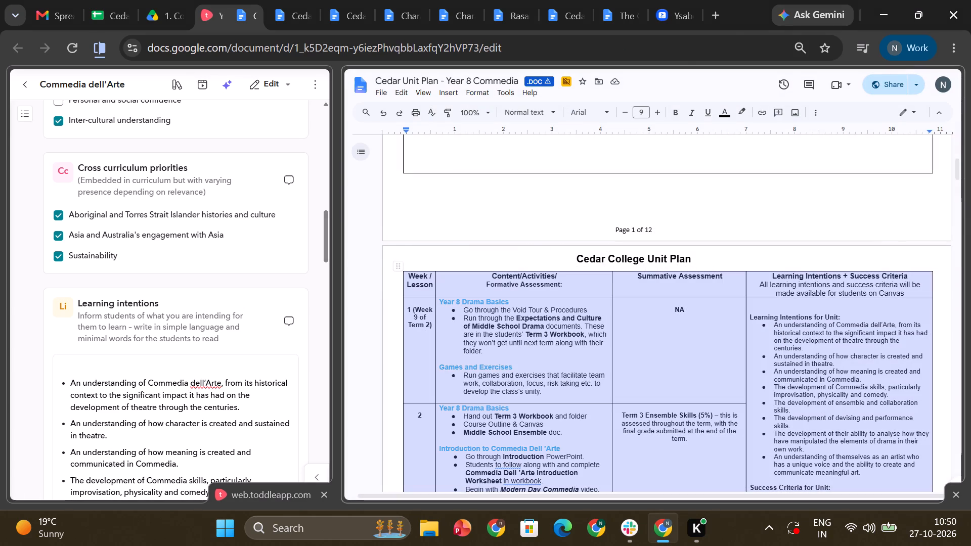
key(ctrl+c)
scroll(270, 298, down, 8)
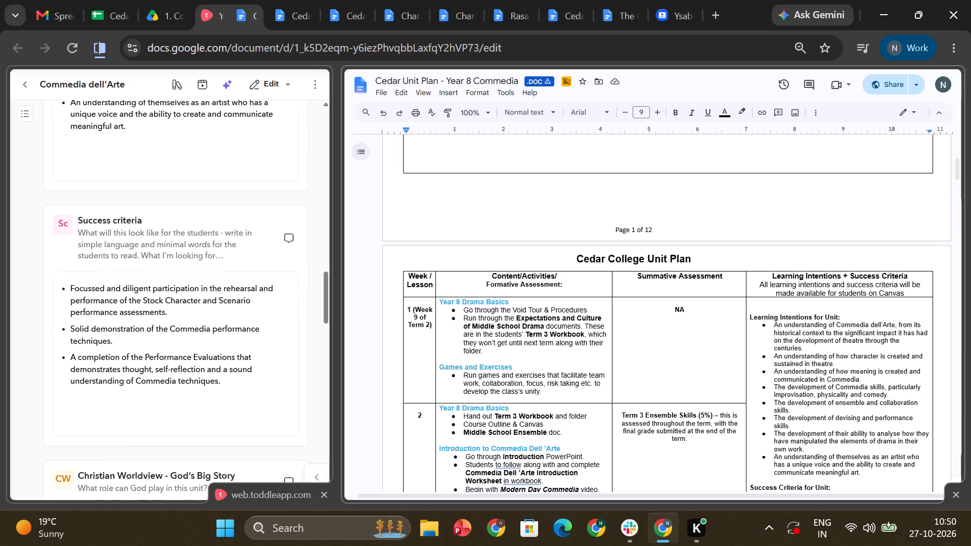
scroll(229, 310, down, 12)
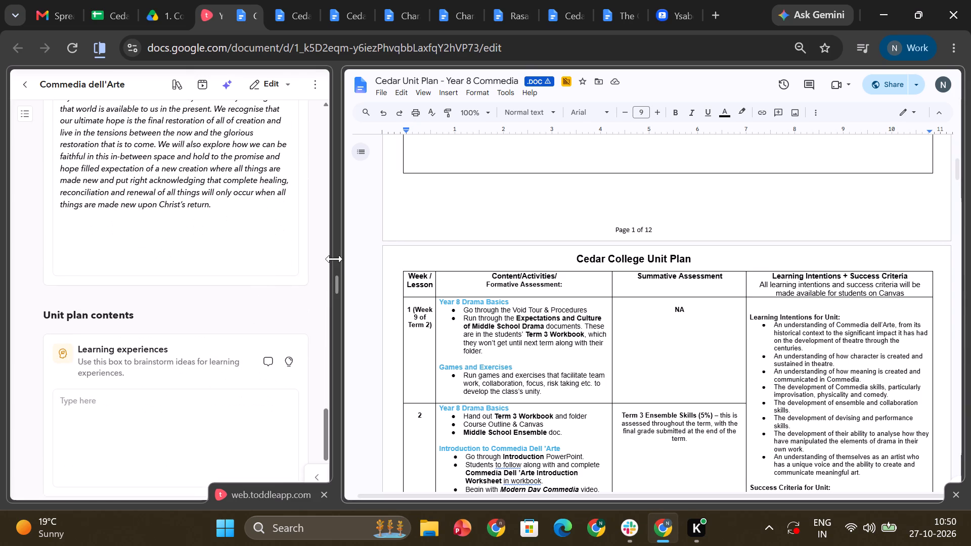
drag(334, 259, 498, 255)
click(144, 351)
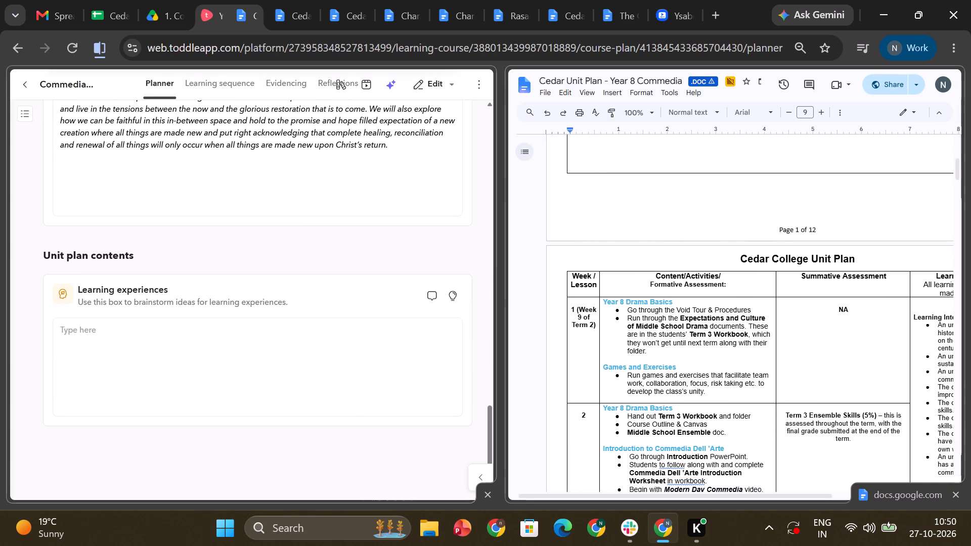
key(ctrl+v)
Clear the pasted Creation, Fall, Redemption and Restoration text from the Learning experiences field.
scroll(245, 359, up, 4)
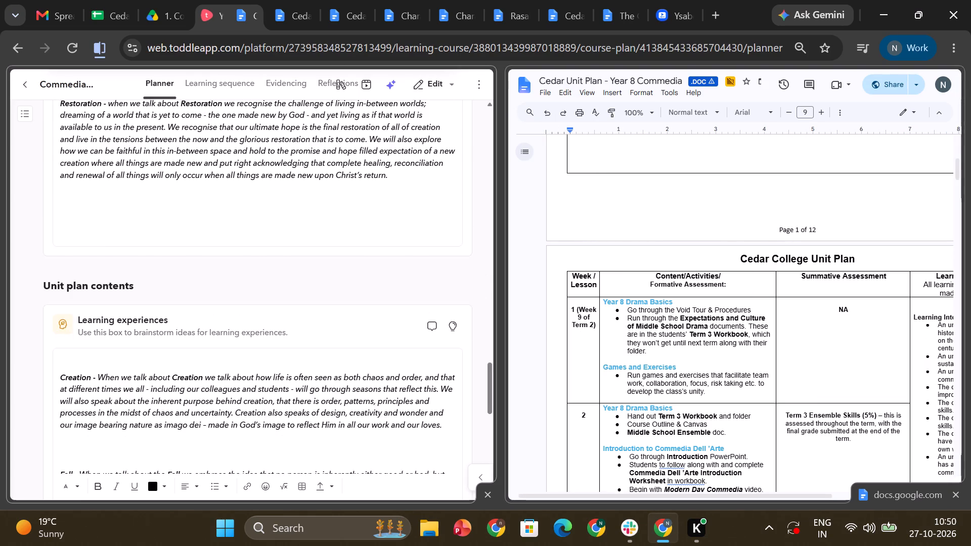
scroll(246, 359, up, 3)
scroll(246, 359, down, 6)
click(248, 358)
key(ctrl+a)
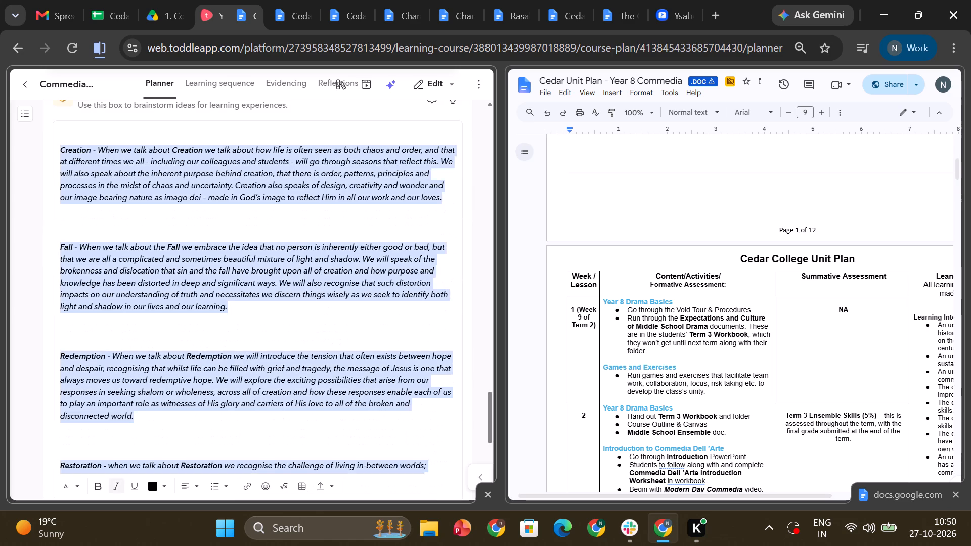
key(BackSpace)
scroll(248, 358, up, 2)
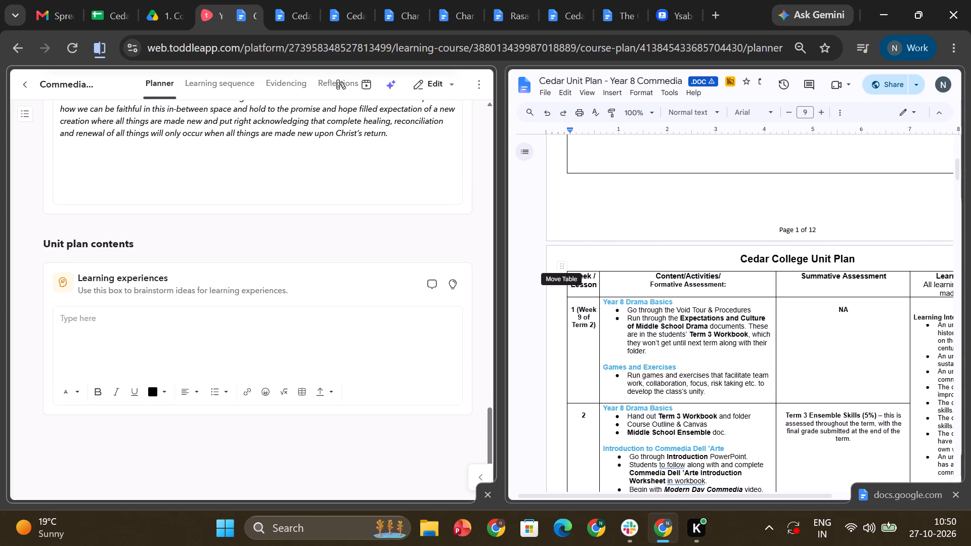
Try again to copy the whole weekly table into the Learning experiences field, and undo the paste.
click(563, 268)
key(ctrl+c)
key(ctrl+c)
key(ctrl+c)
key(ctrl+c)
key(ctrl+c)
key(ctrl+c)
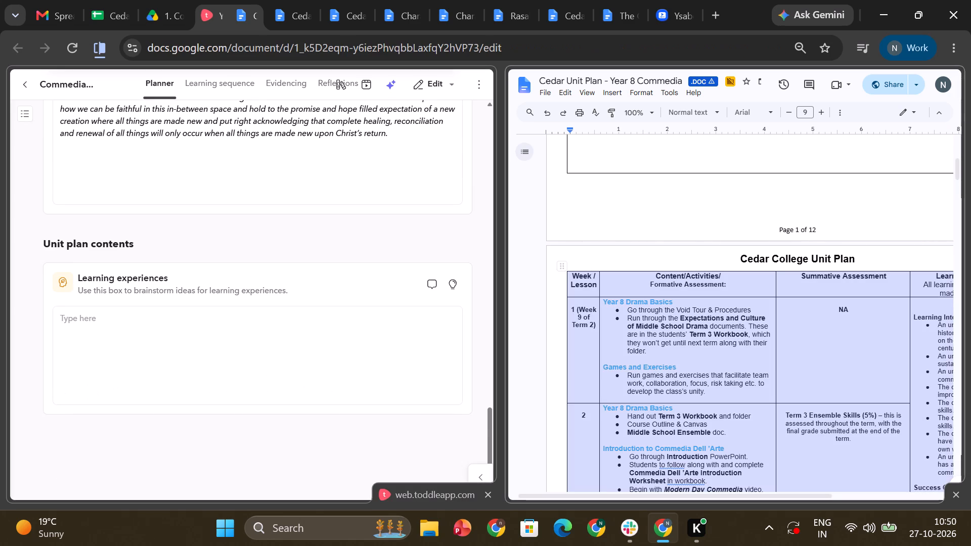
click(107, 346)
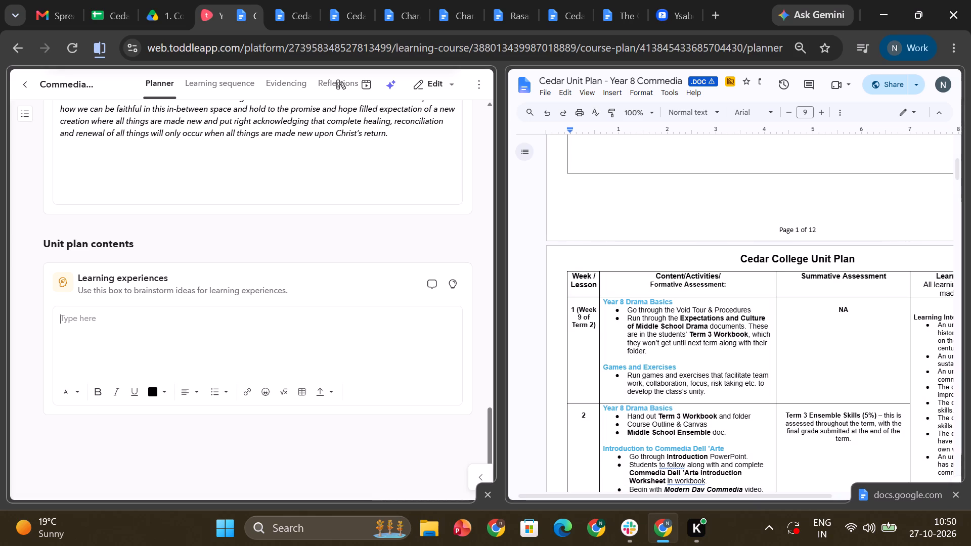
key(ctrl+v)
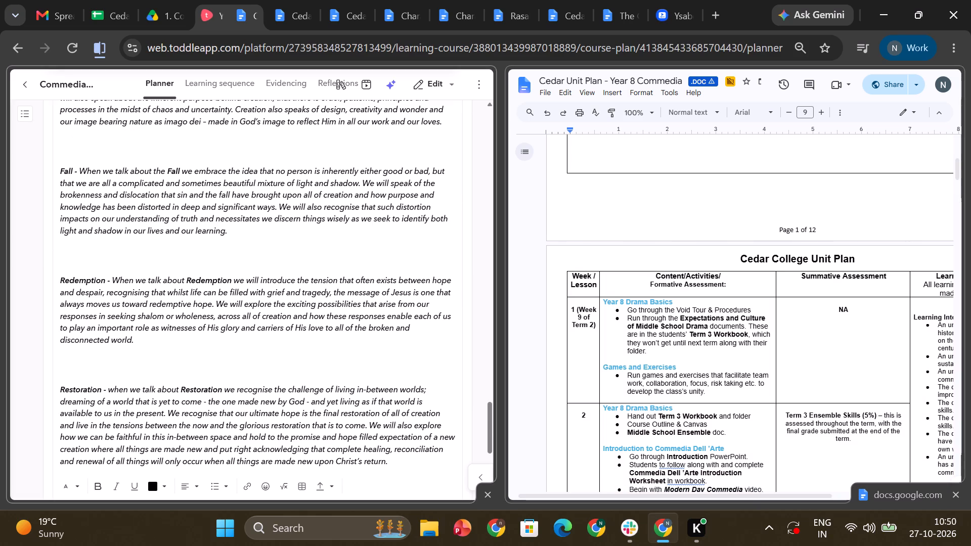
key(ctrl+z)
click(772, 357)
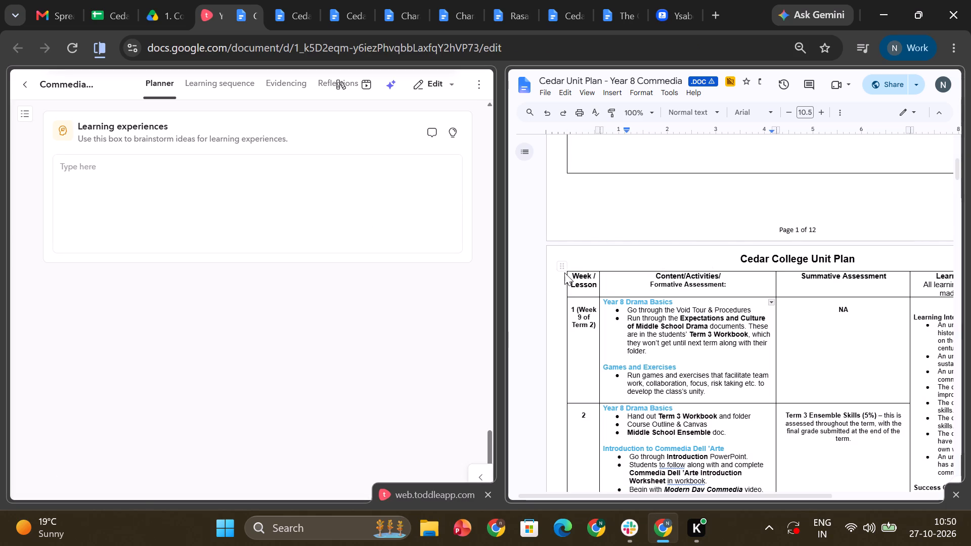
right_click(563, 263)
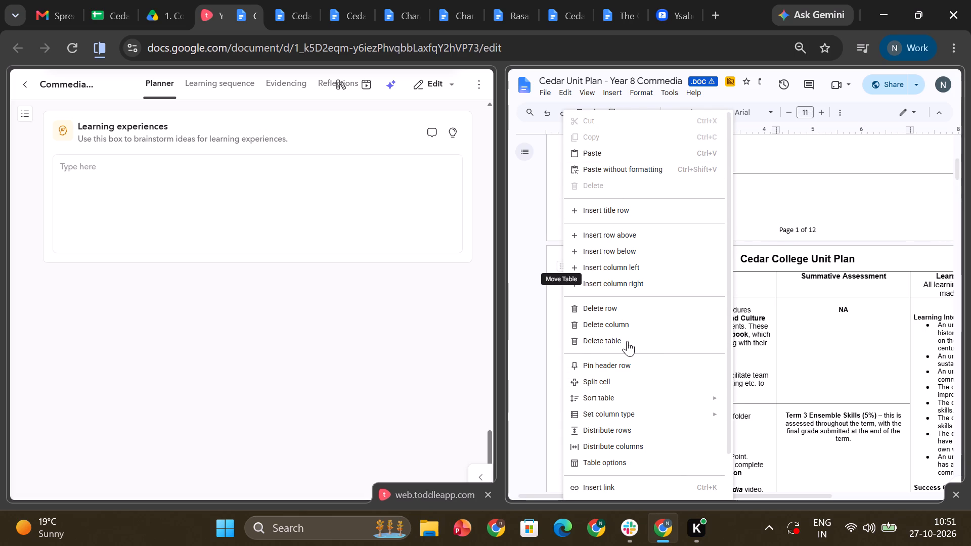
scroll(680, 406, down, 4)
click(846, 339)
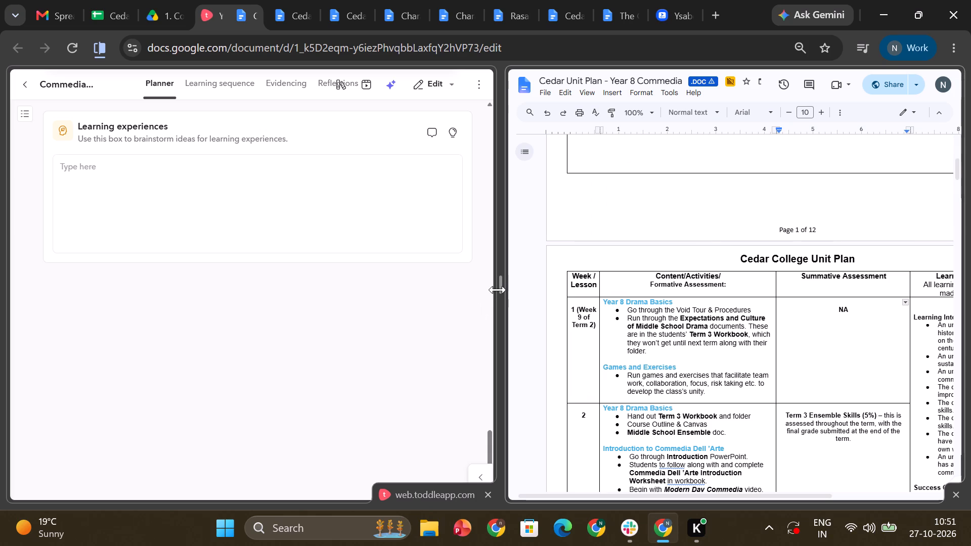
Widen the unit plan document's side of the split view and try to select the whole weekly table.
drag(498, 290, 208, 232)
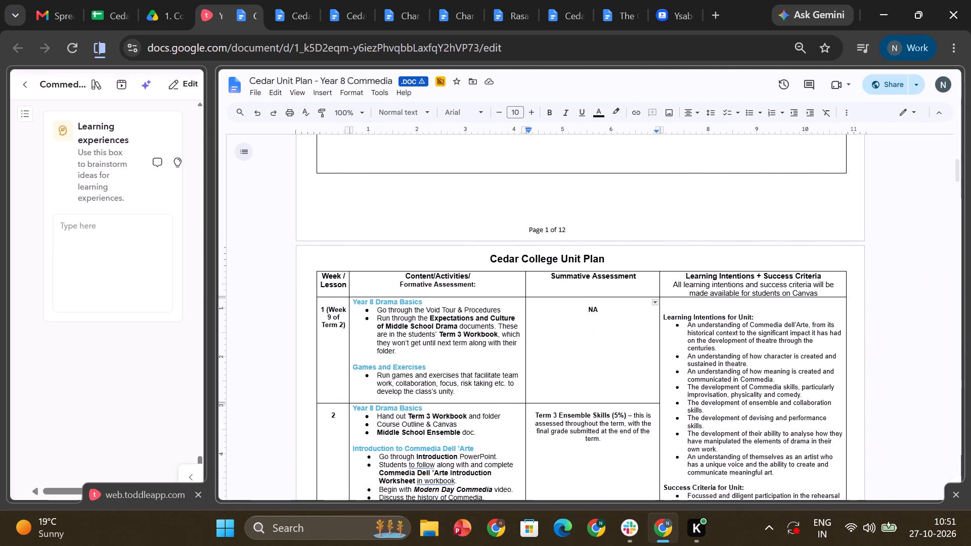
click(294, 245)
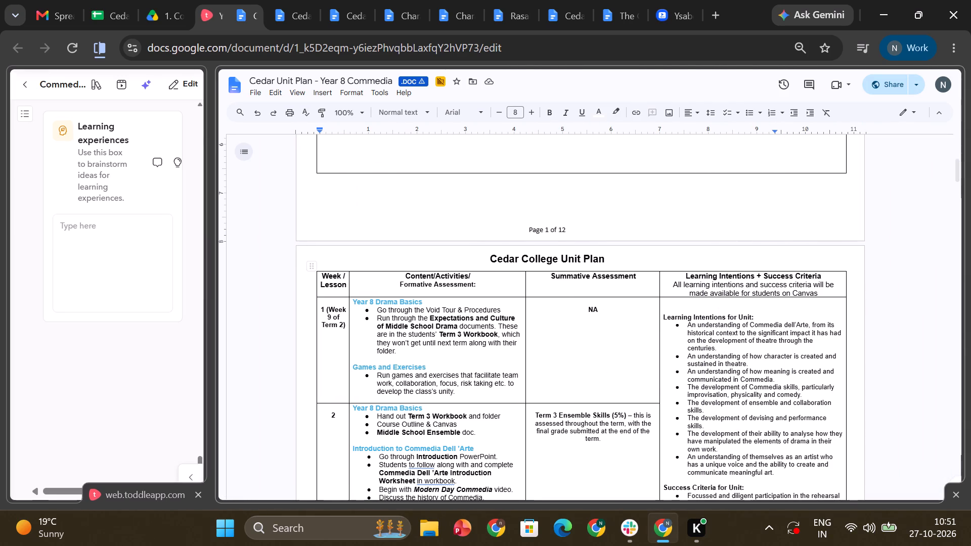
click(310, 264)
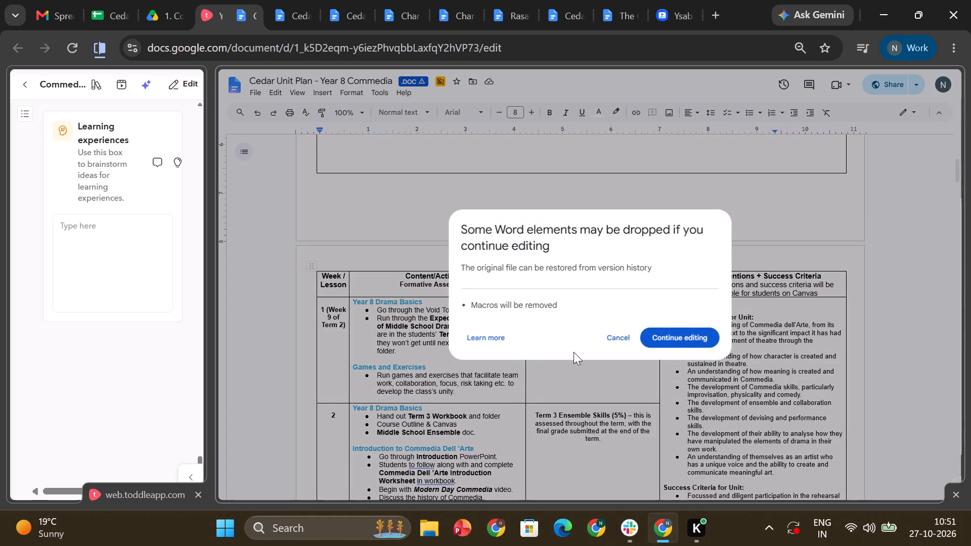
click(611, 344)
Copy the Week/Lesson, Content/Activities and Summative Assessment columns from the header through Week 10, excluding Learning Intentions and God's Big Story.
scroll(611, 344, down, 1)
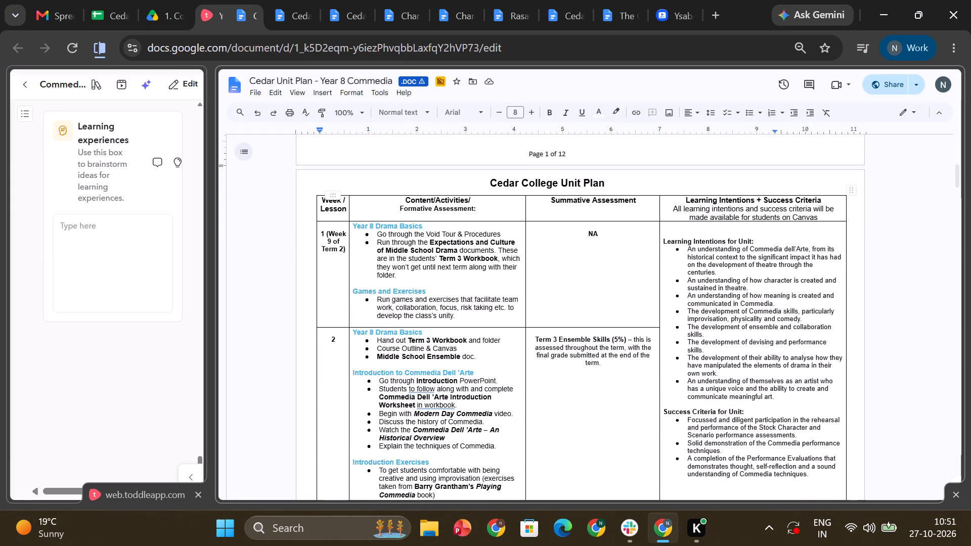
click(318, 200)
drag(322, 200, 599, 359)
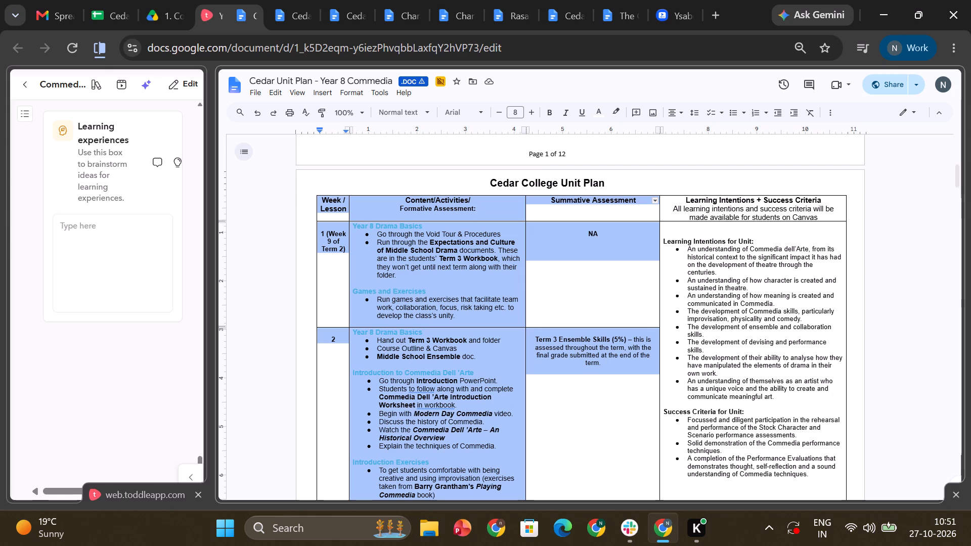
drag(599, 359, 600, 363)
drag(600, 363, 603, 382)
scroll(601, 370, down, 10)
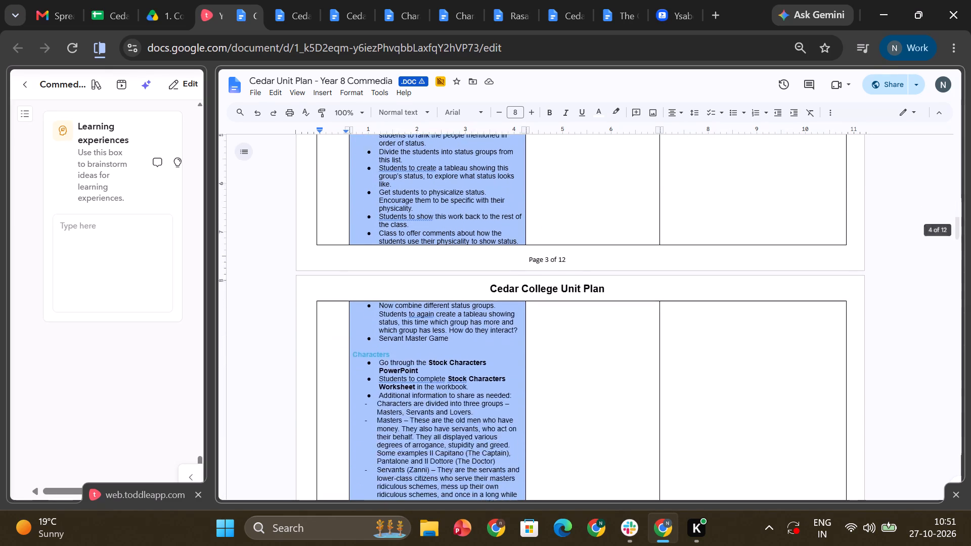
drag(603, 382, 588, 400)
scroll(603, 382, down, 6)
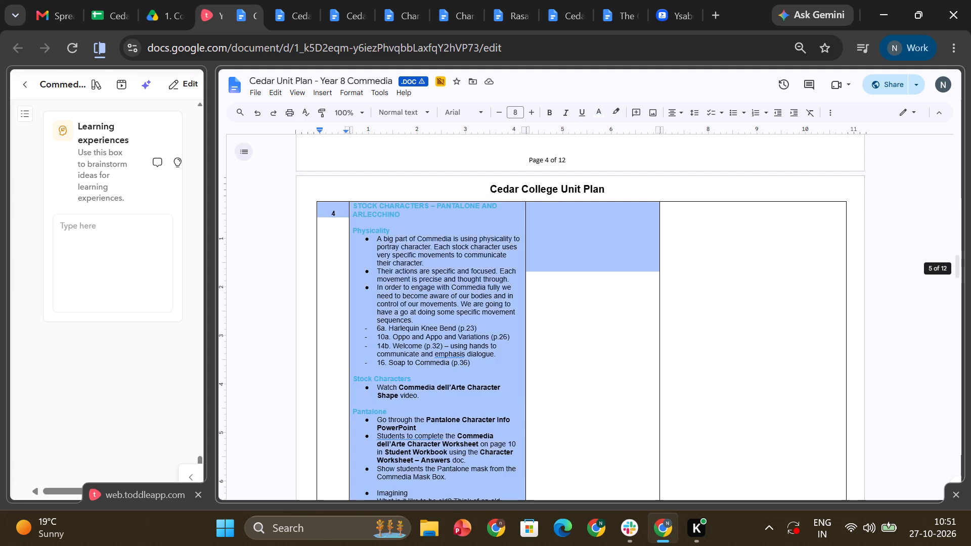
drag(588, 400, 543, 429)
scroll(583, 408, down, 6)
scroll(543, 429, down, 2)
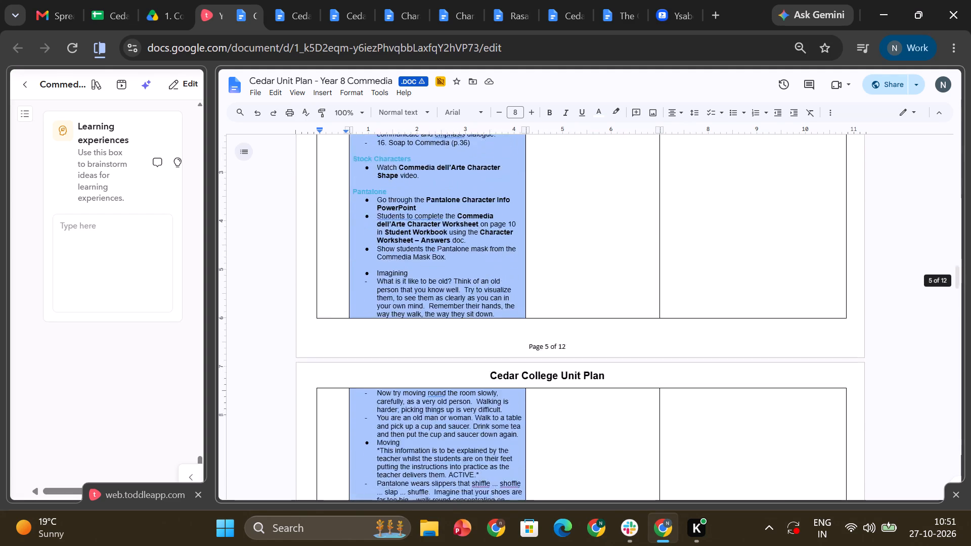
drag(543, 429, 542, 429)
scroll(543, 429, down, 11)
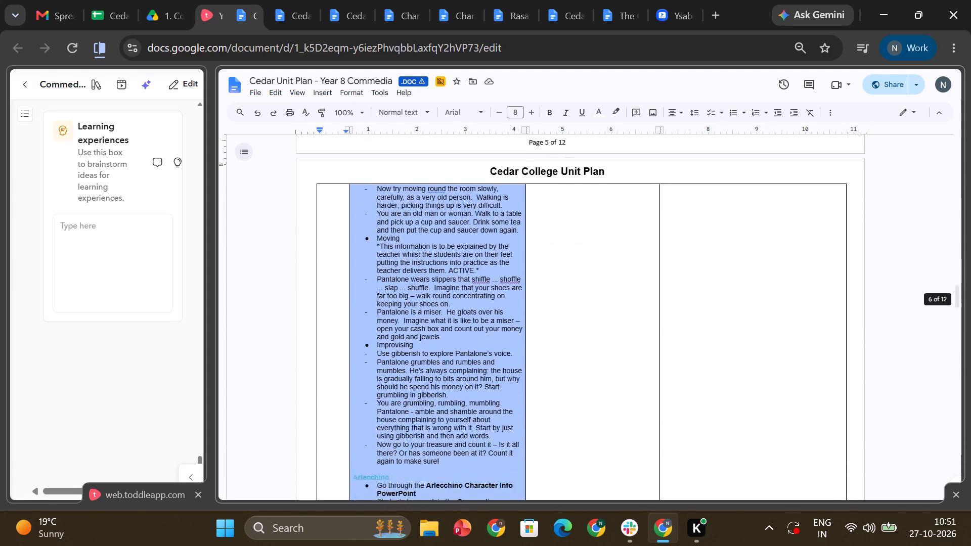
scroll(542, 429, down, 1)
drag(542, 429, 525, 424)
scroll(542, 429, down, 9)
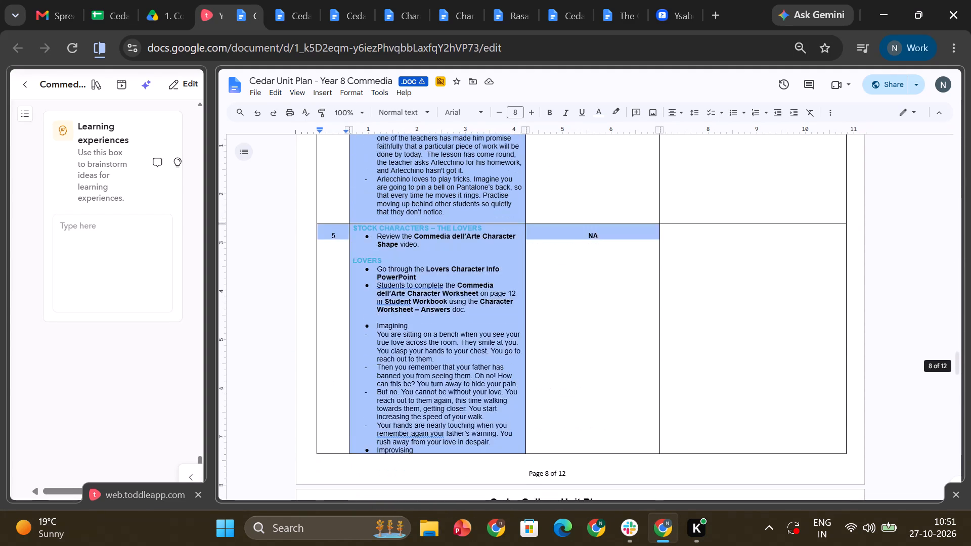
drag(525, 424, 527, 427)
scroll(521, 423, down, 5)
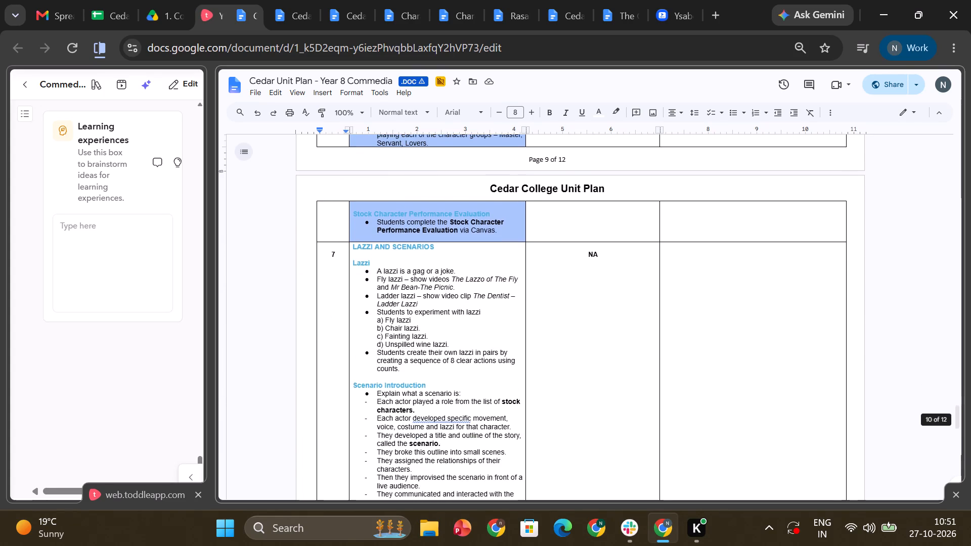
drag(527, 427, 527, 430)
scroll(527, 427, down, 6)
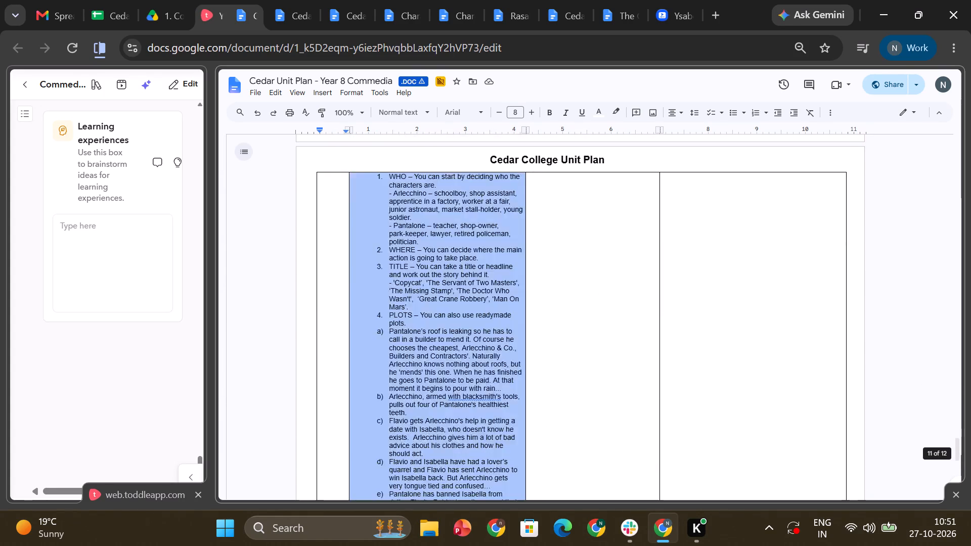
drag(527, 430, 527, 431)
scroll(527, 431, down, 8)
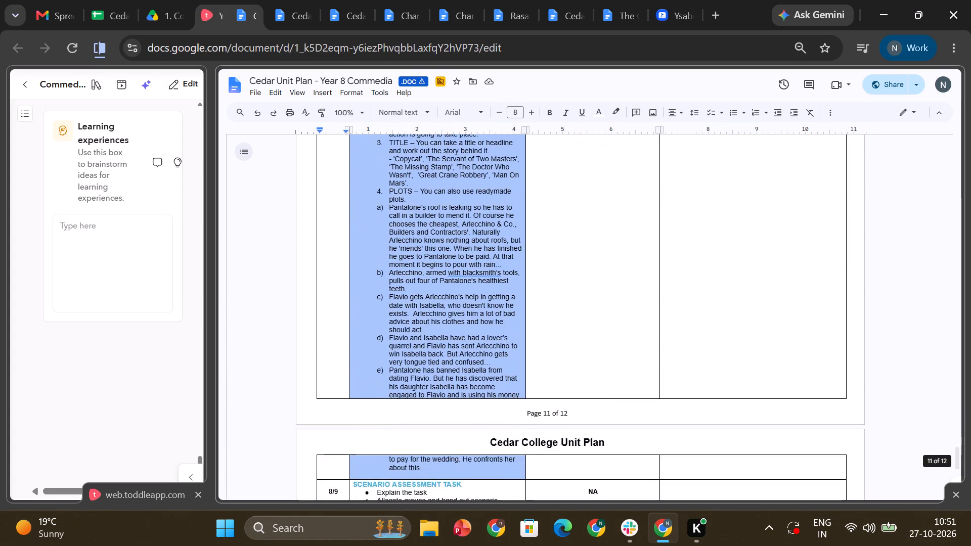
drag(527, 431, 491, 279)
scroll(527, 431, down, 4)
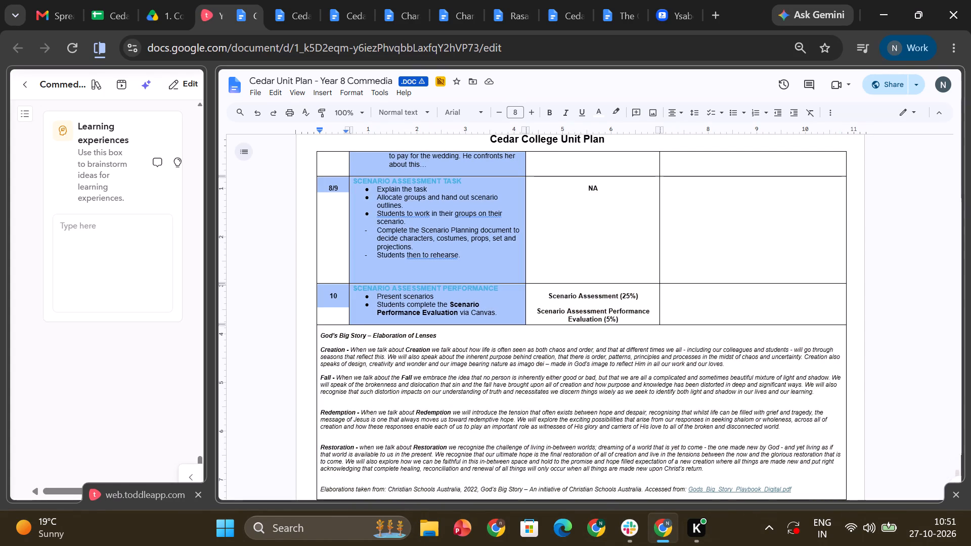
drag(491, 279, 594, 312)
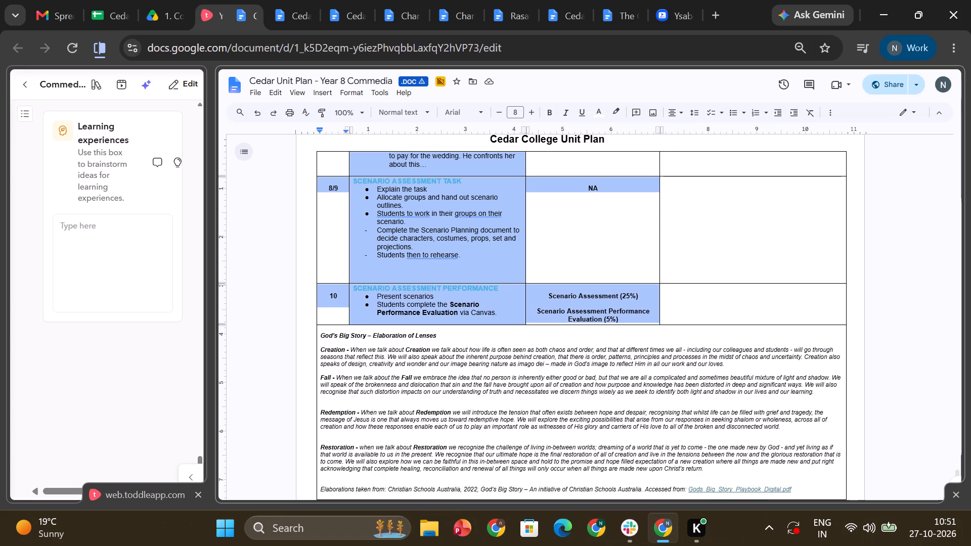
drag(594, 312, 597, 313)
key(ctrl+c)
Paste the copied three-column weekly table into the planner's empty Learning experiences field.
scroll(543, 288, up, 2)
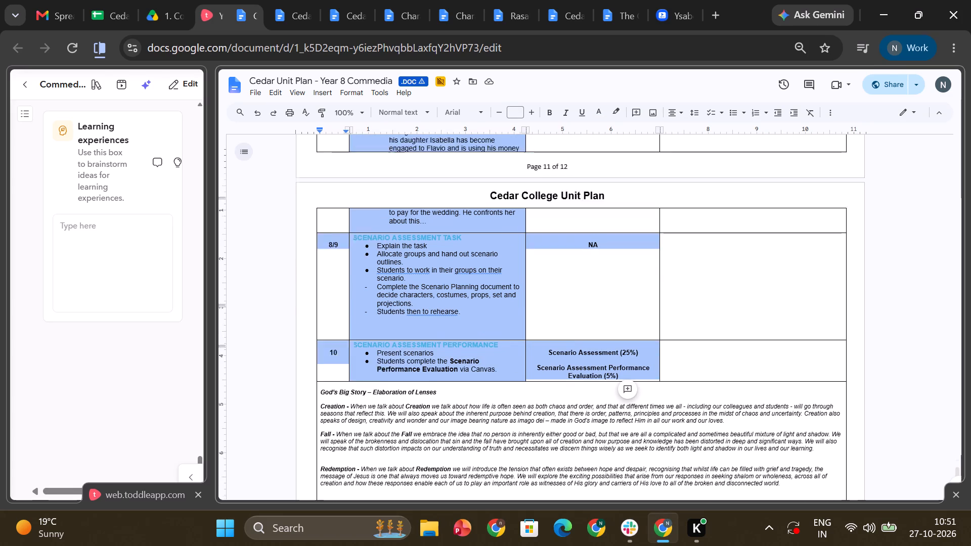
scroll(541, 285, up, 16)
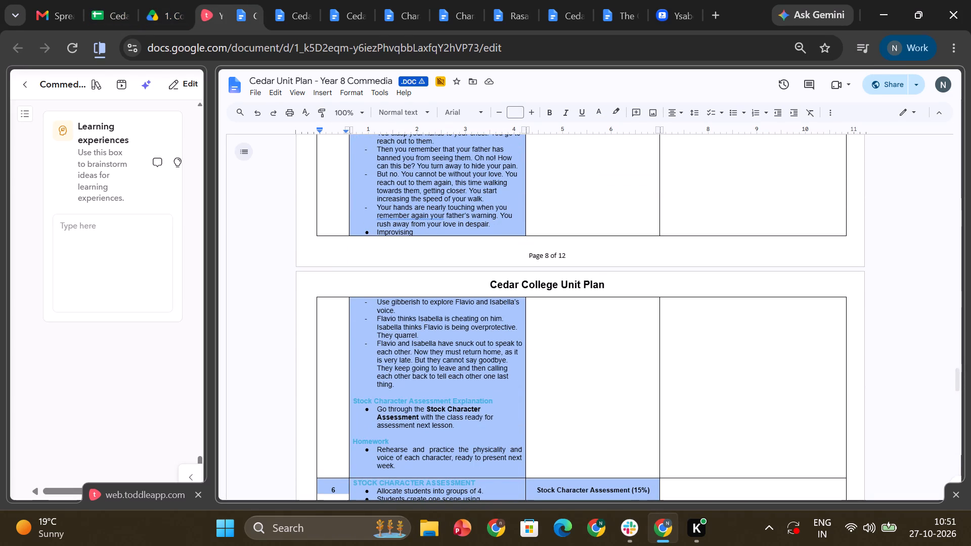
click(96, 252)
key(ctrl+v)
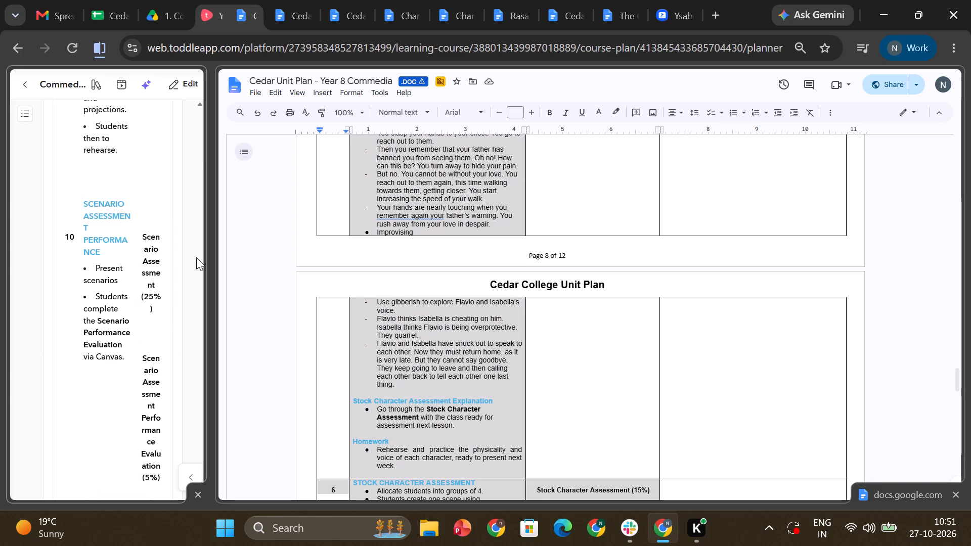
Widen the planner's side of the split view and look over the pasted weekly table.
drag(211, 262, 566, 270)
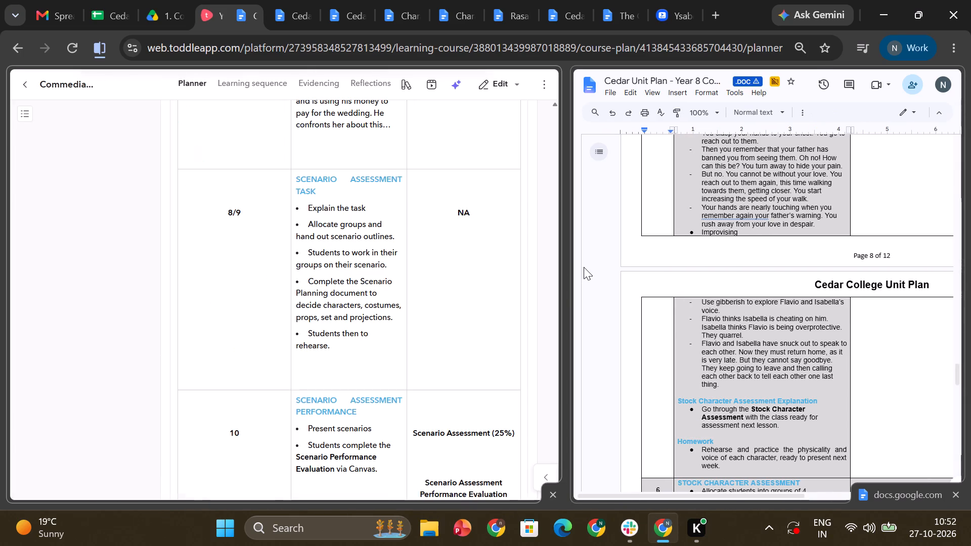
scroll(459, 314, up, 11)
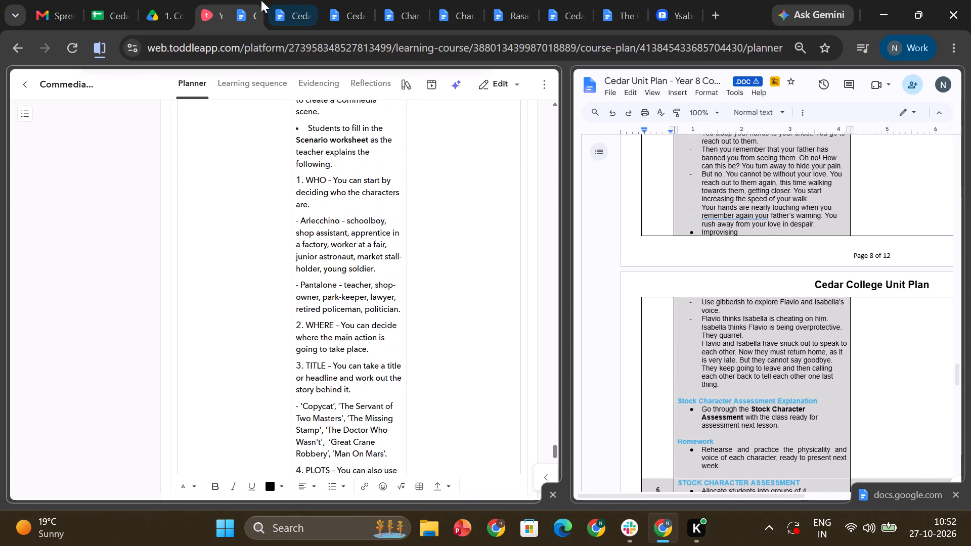
Switch to the Toddle instruction clip on Zoom and resume it in full screen at the term plan table section.
click(671, 2)
click(333, 276)
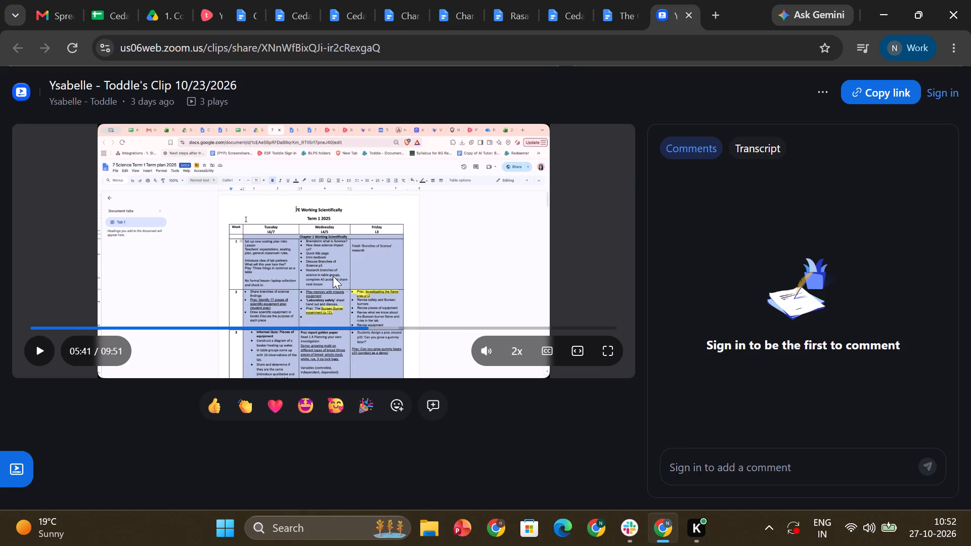
click(608, 356)
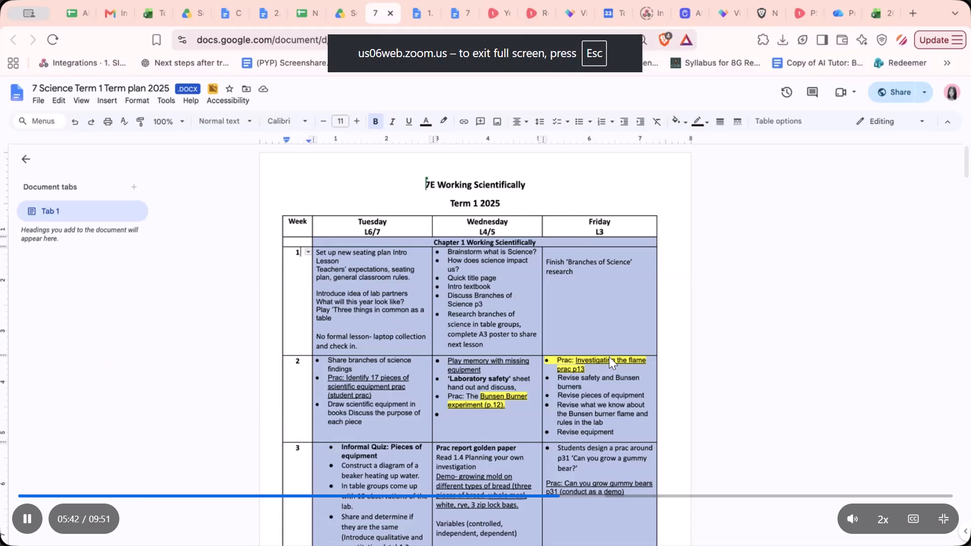
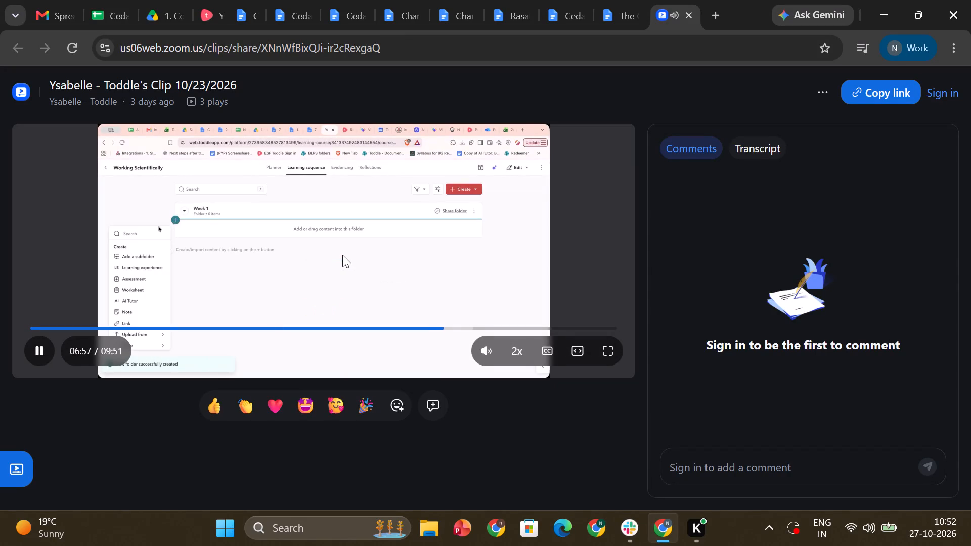
Pause the instruction clip at the Learning sequence section and dismiss the media controls tip.
click(343, 255)
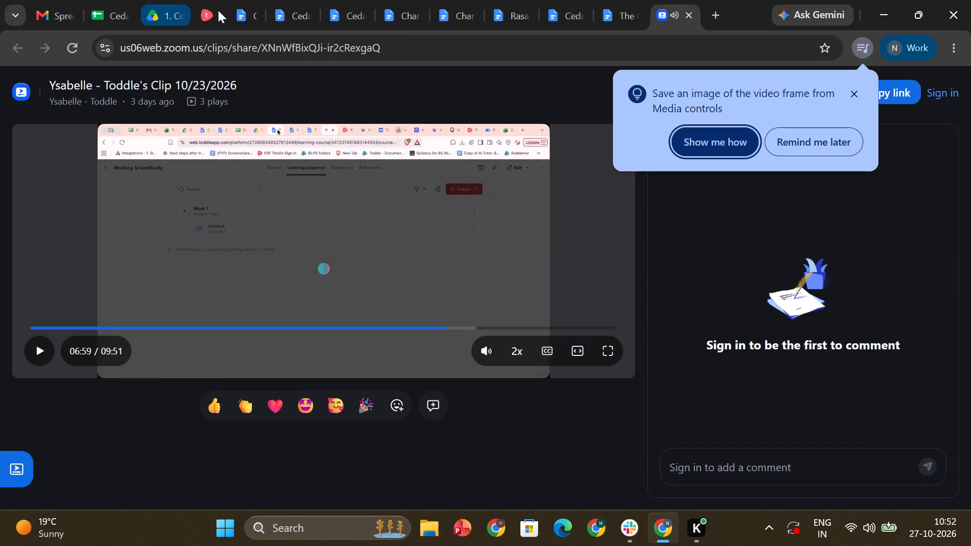
click(852, 89)
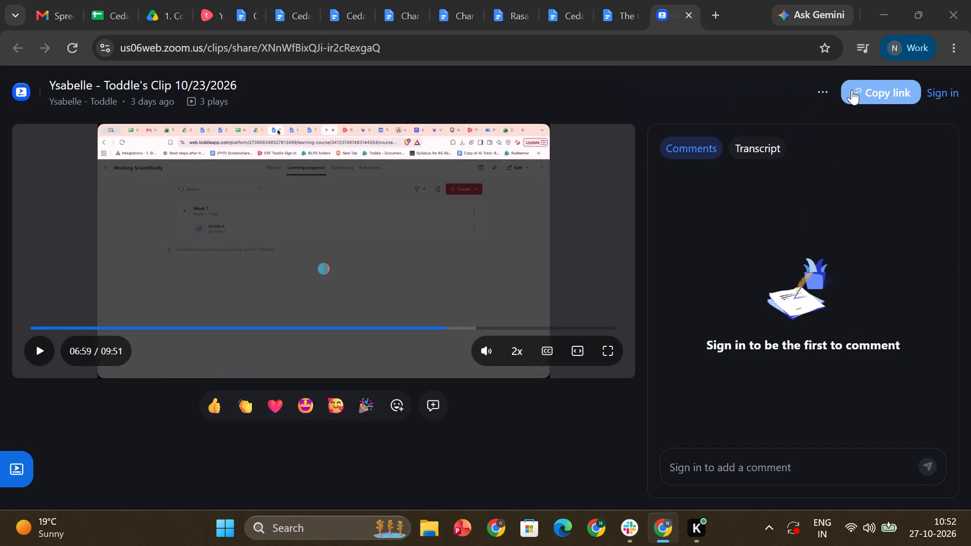
click(863, 49)
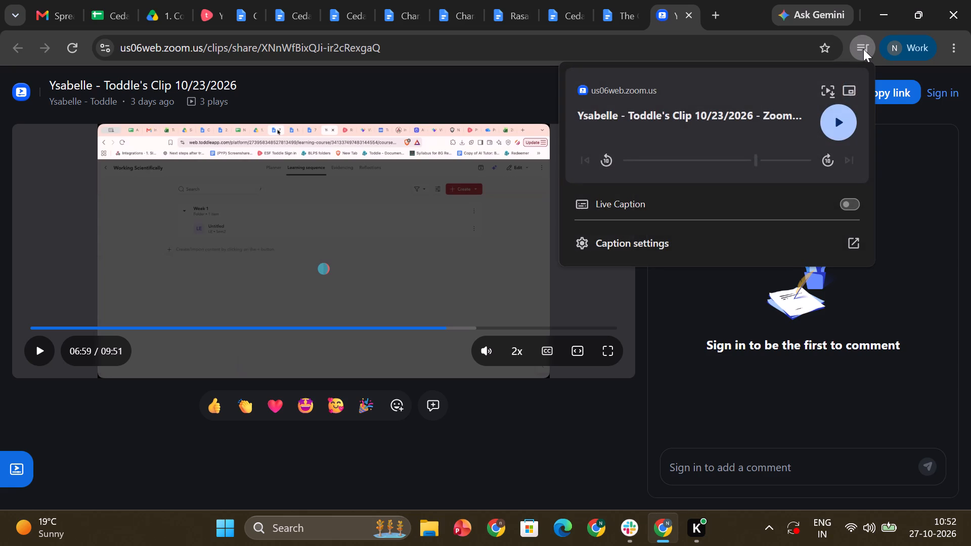
click(863, 49)
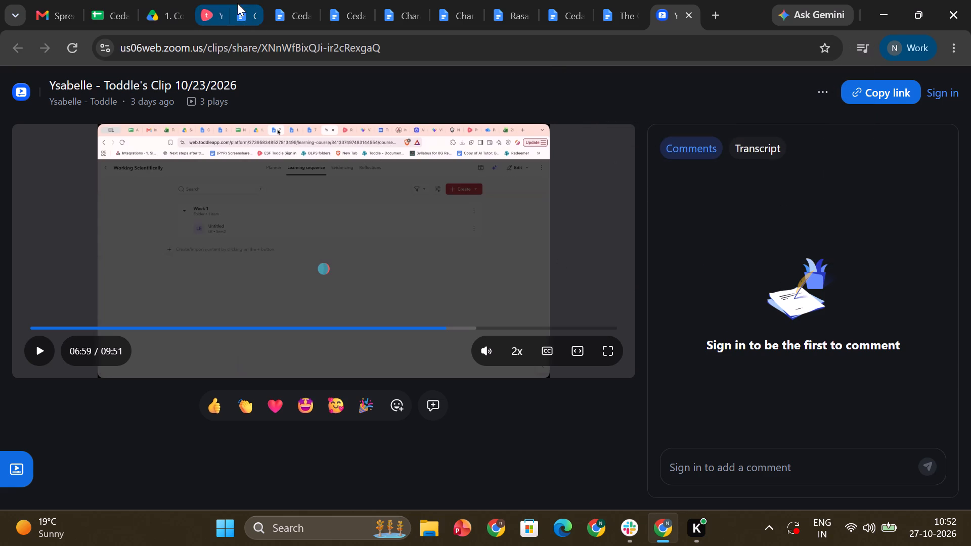
Return to the Toddle and unit plan split view and look back through the pasted table and the source document to Week 1.
click(209, 1)
scroll(343, 362, up, 9)
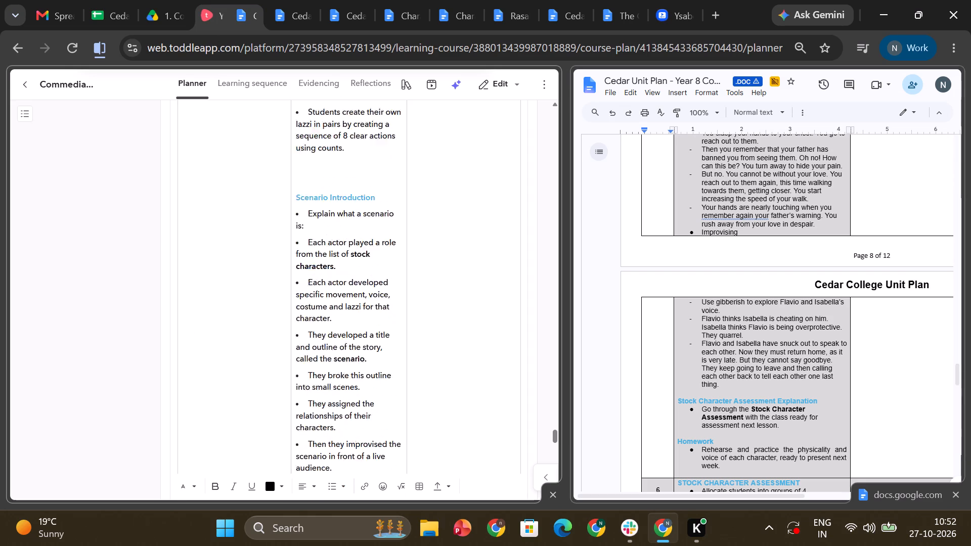
scroll(351, 406, up, 5)
scroll(352, 404, down, 1)
scroll(352, 404, up, 3)
scroll(751, 346, up, 10)
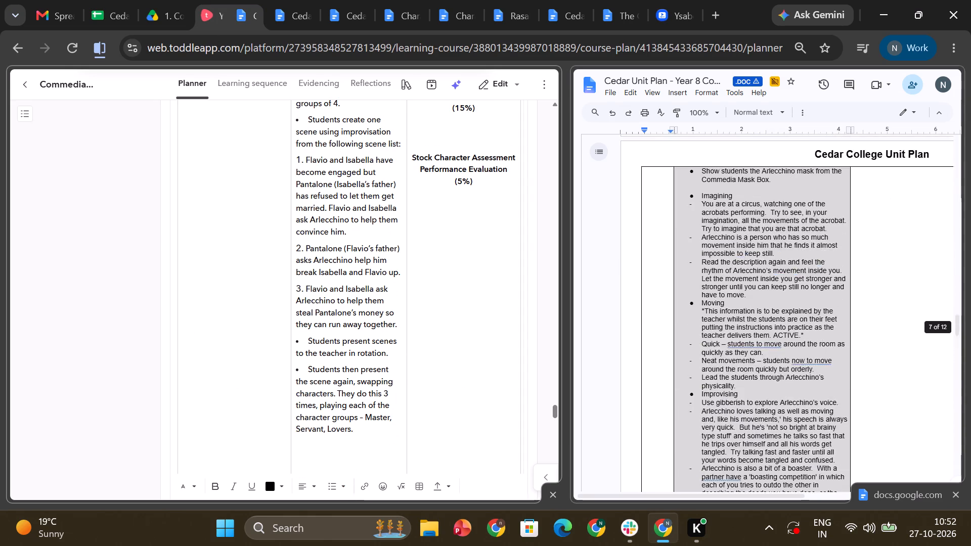
scroll(754, 356, up, 16)
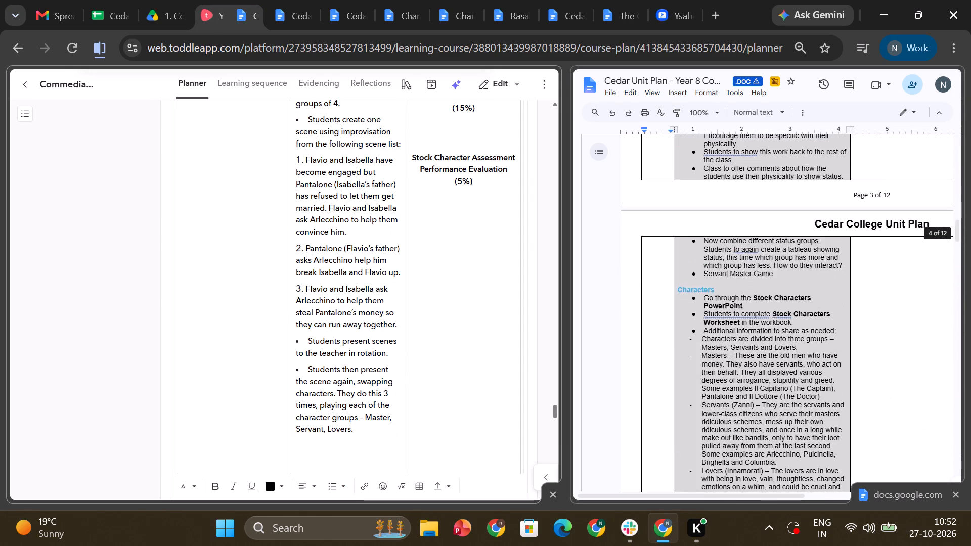
scroll(752, 388, up, 12)
scroll(752, 388, down, 1)
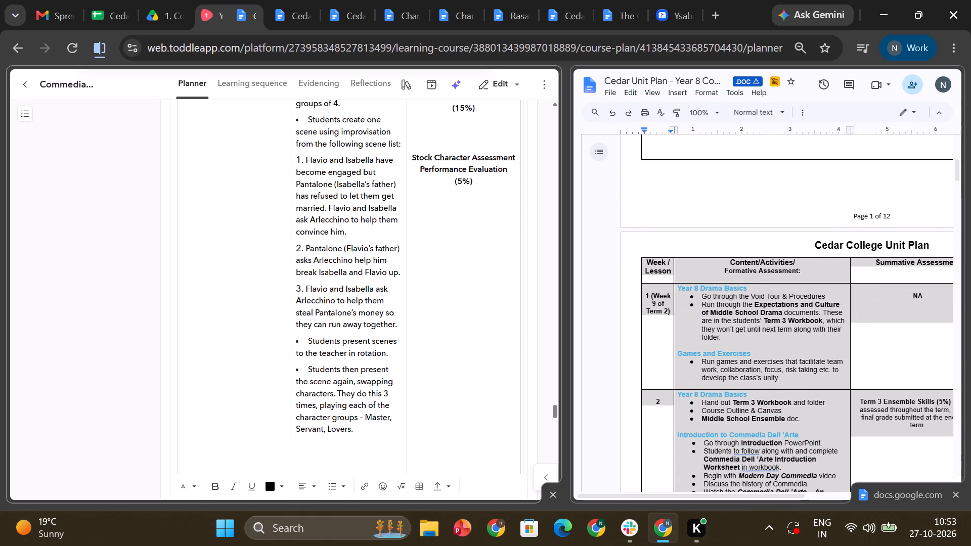
Widen the unit plan document's side of the split view and review the weekly table's columns from Week 1 through the Week 3 content.
drag(563, 286, 405, 285)
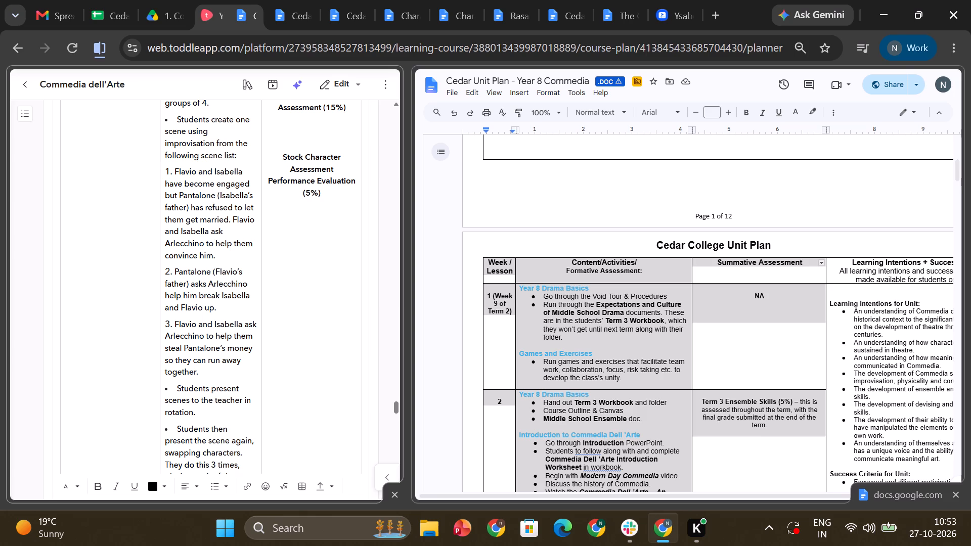
scroll(668, 437, down, 12)
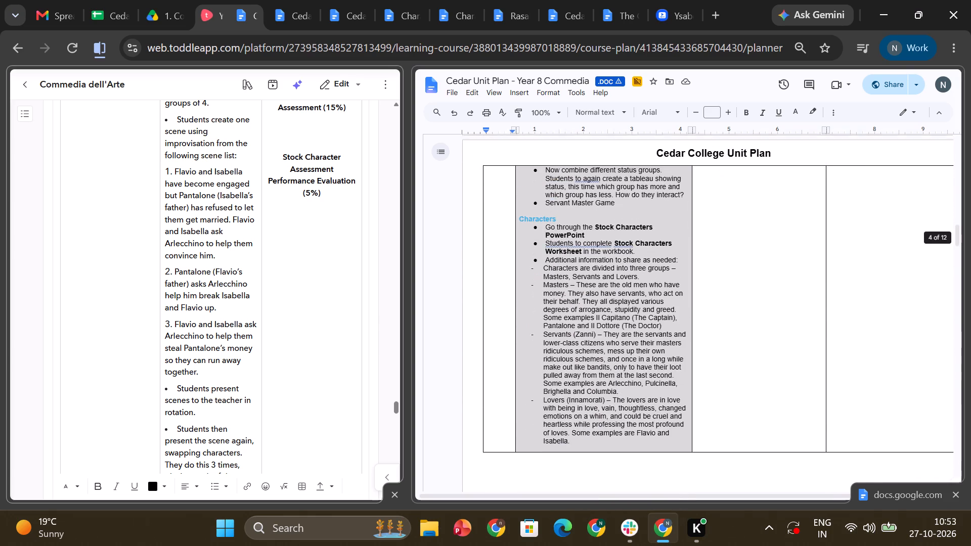
scroll(663, 448, down, 4)
scroll(665, 450, up, 9)
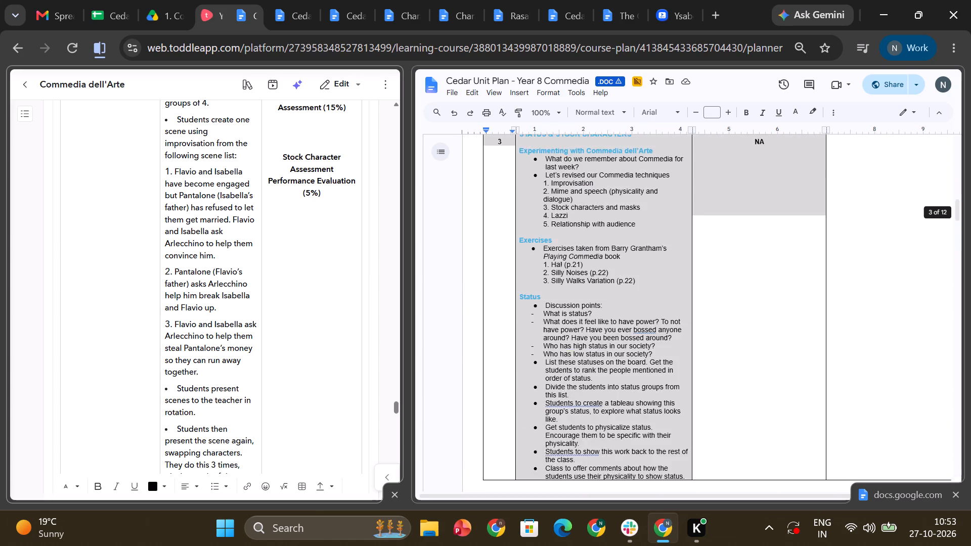
scroll(675, 465, up, 7)
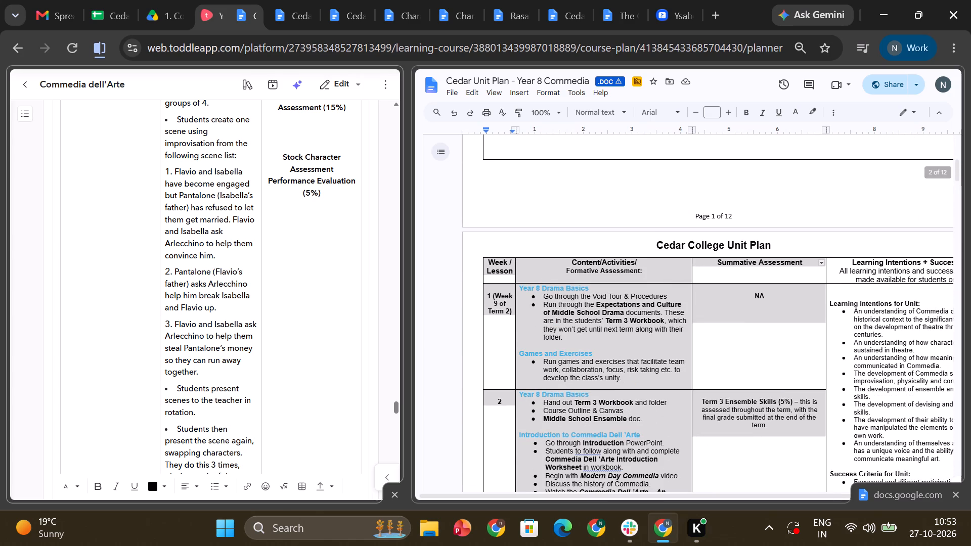
scroll(661, 454, down, 2)
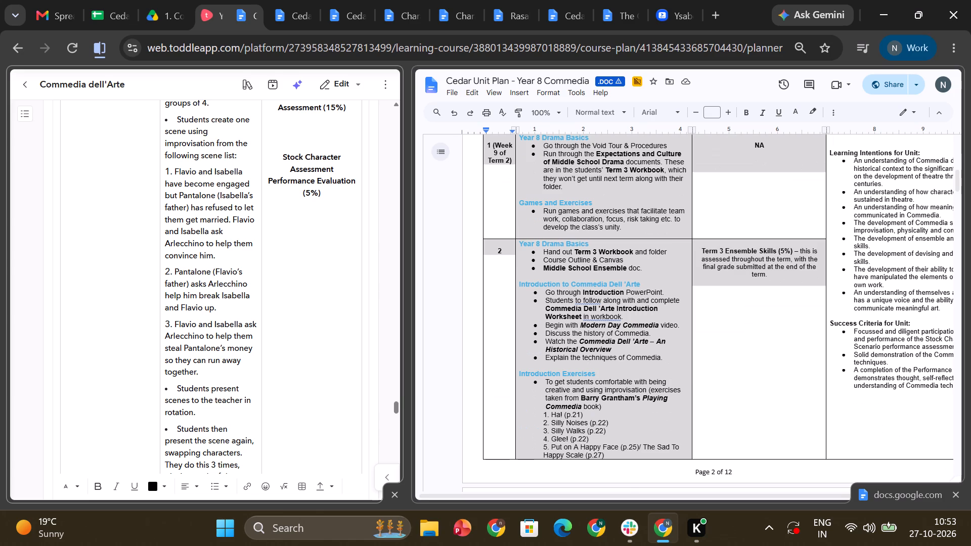